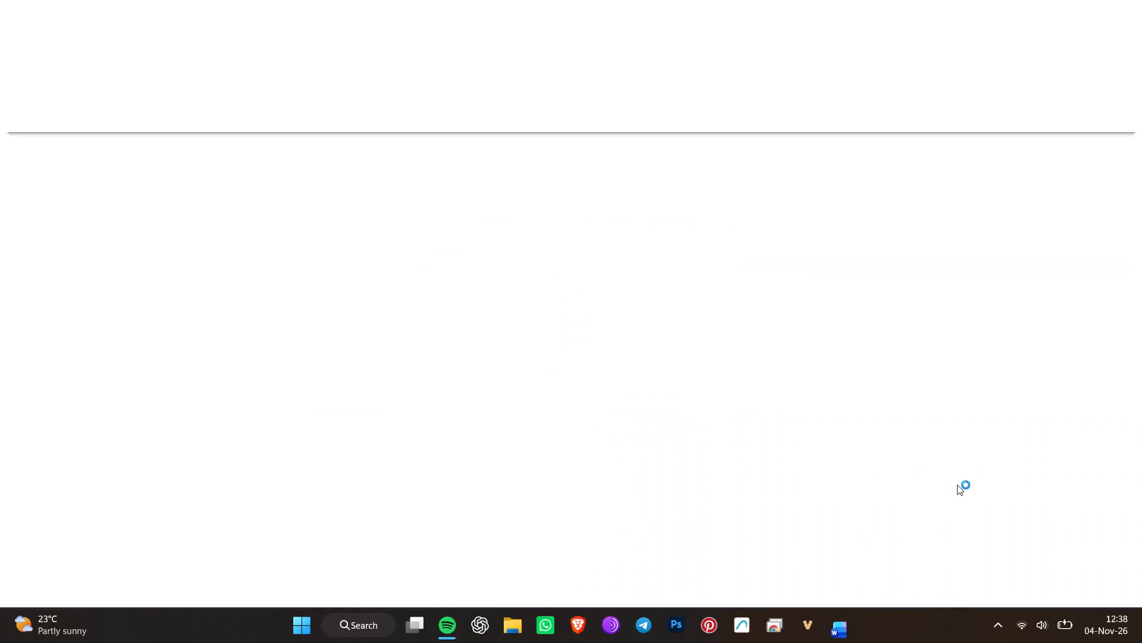
Look through the take-away CAT document, examining its cover page and the Question 1 dynasty sections.
scroll(567, 324, "down", 8)
scroll(560, 383, "down", 2)
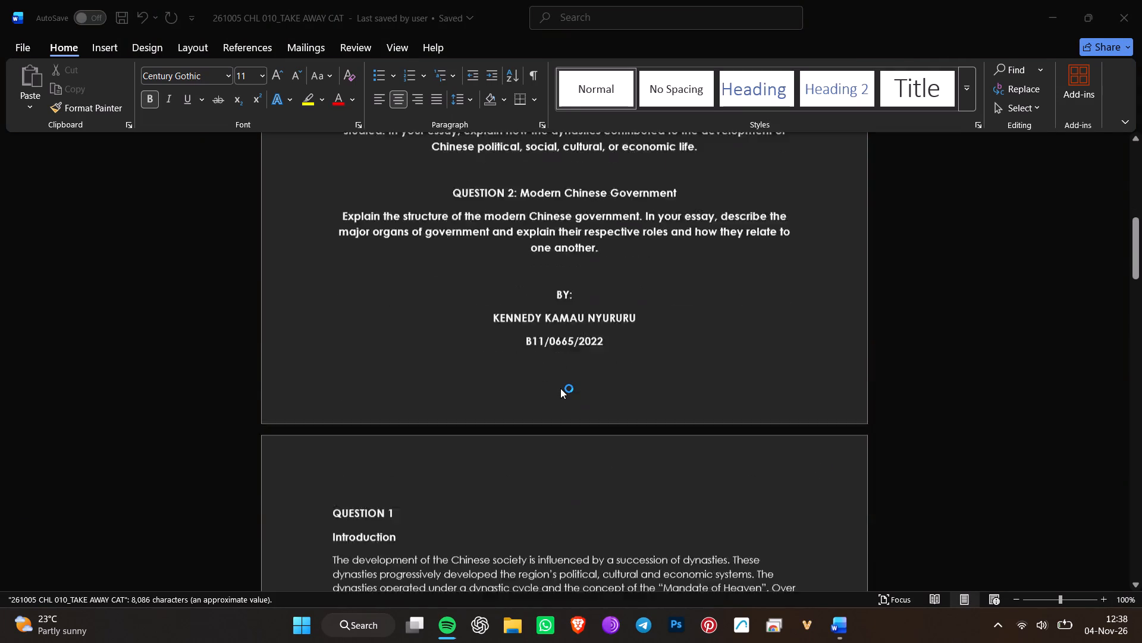
scroll(561, 388, "up", 4)
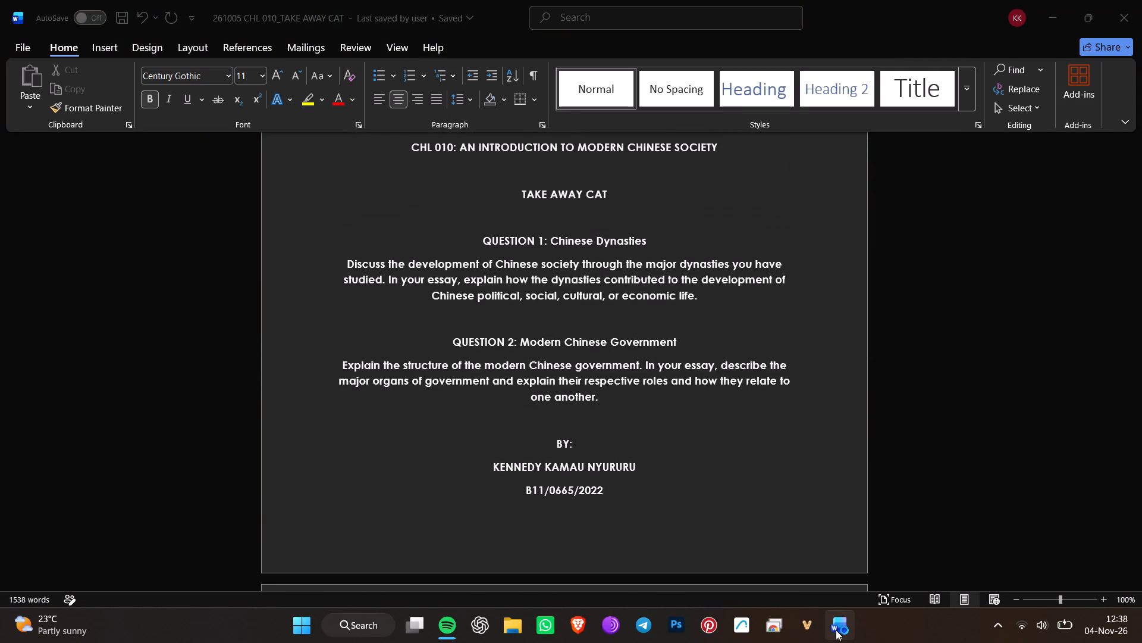
scroll(487, 367, "down", 5)
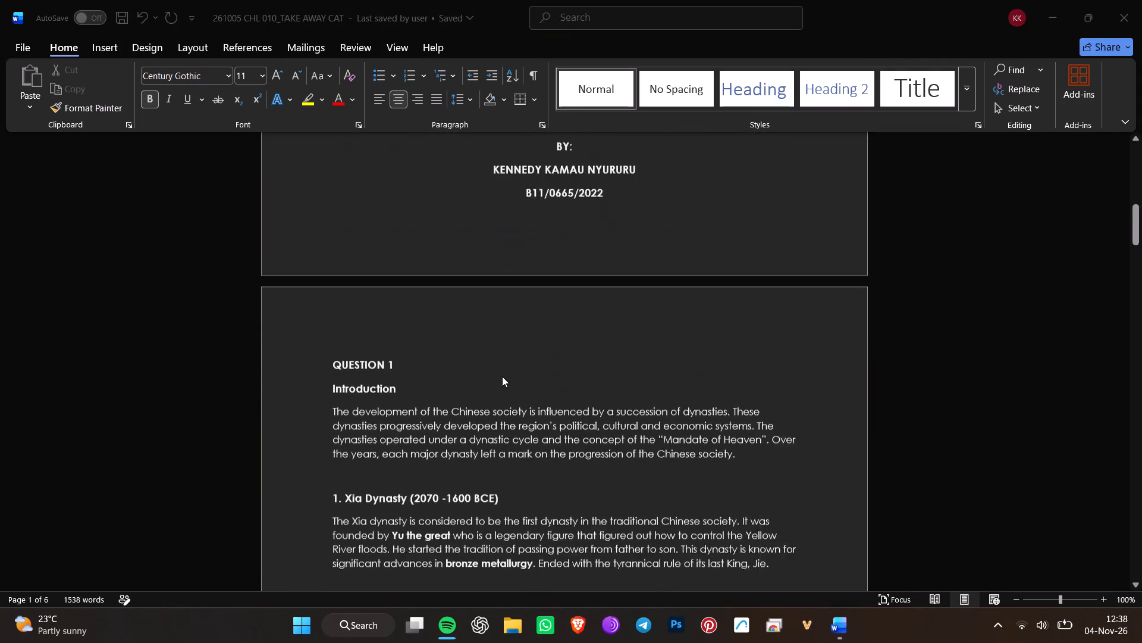
scroll(503, 382, "down", 12)
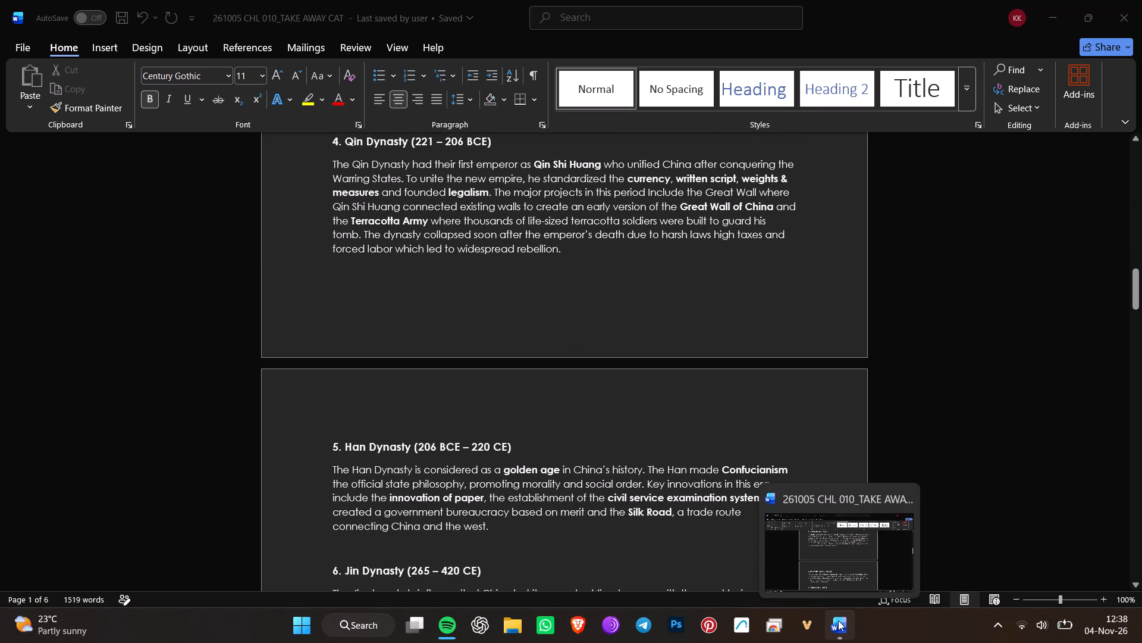
scroll(522, 486, "up", 11)
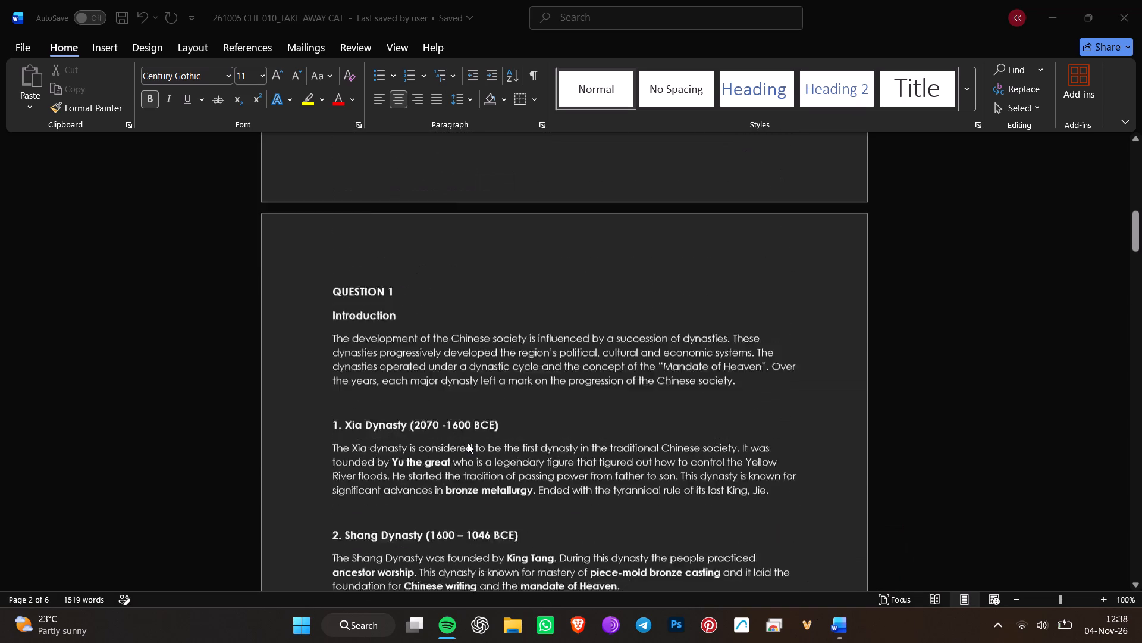
scroll(468, 443, "up", 7)
scroll(466, 382, "up", 1)
scroll(486, 411, "down", 3)
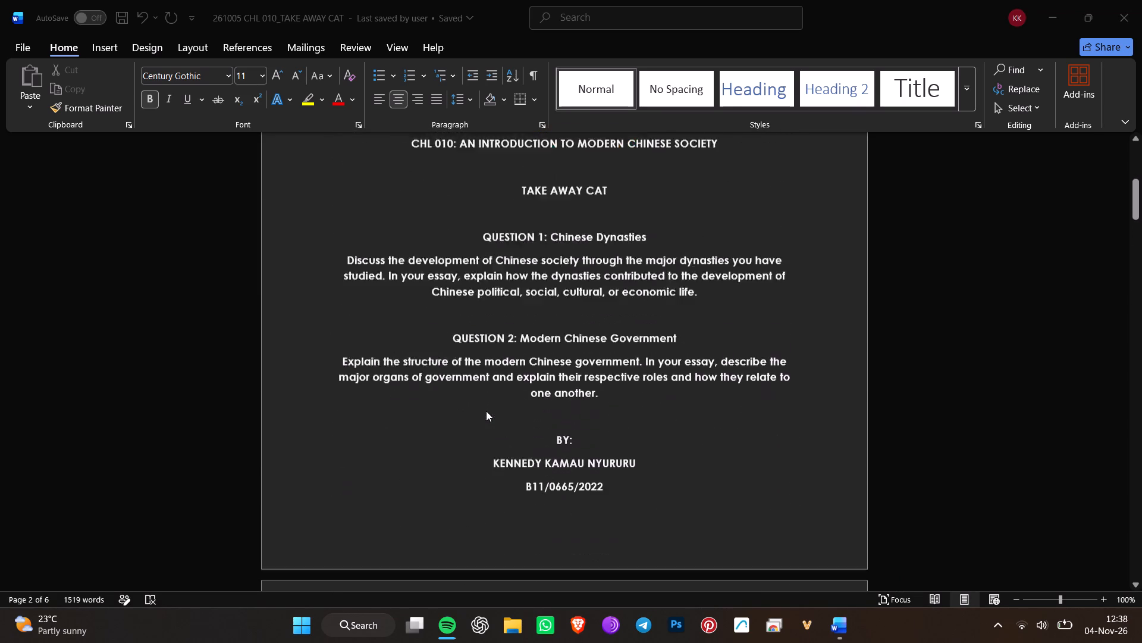
Copy the entire cover page content, from the Kenyatta University heading and logo down to the registration number.
left_click_drag(619, 432, 531, 296)
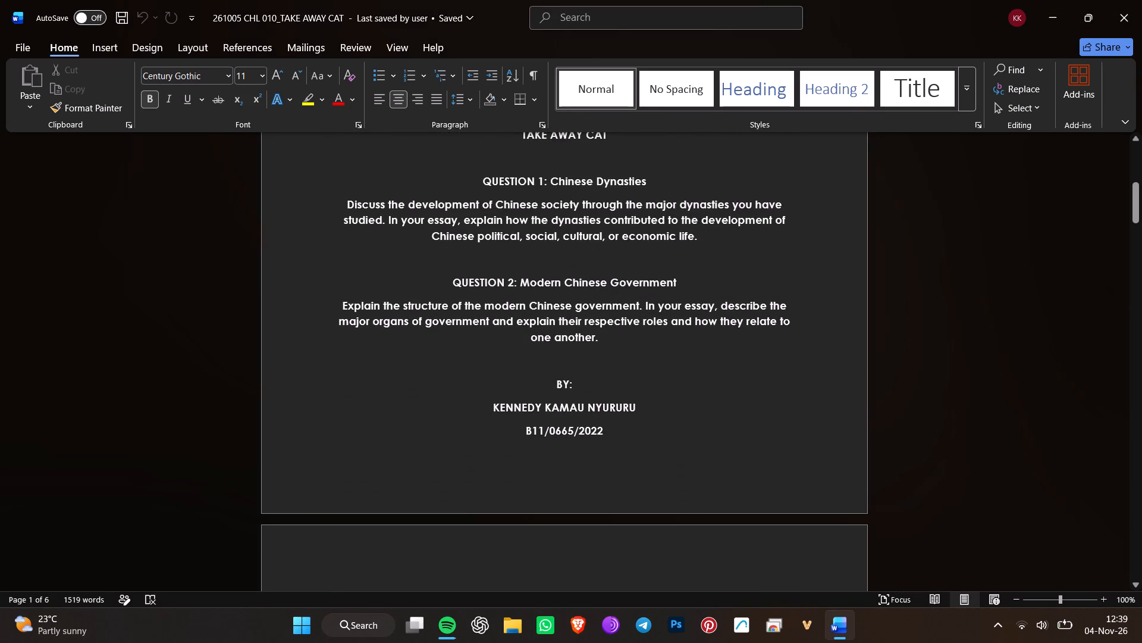
left_click_drag(531, 296, 468, 266)
left_click_drag(615, 437, 412, 204)
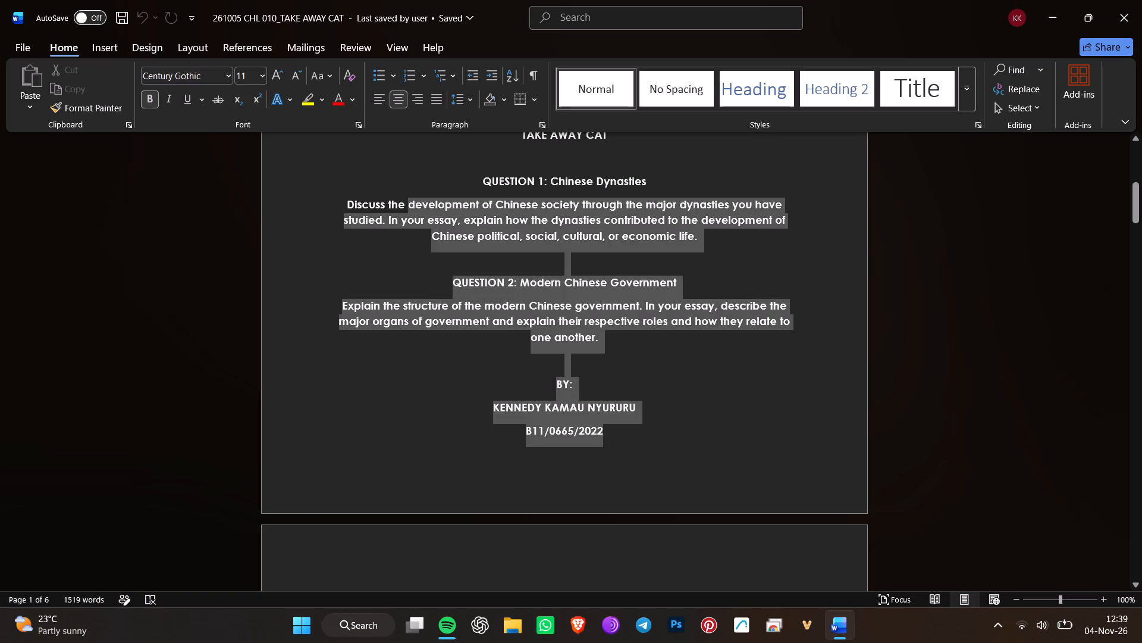
left_click_drag(412, 204, 473, 198)
scroll(412, 204, "up", 4)
scroll(523, 216, "up", 4)
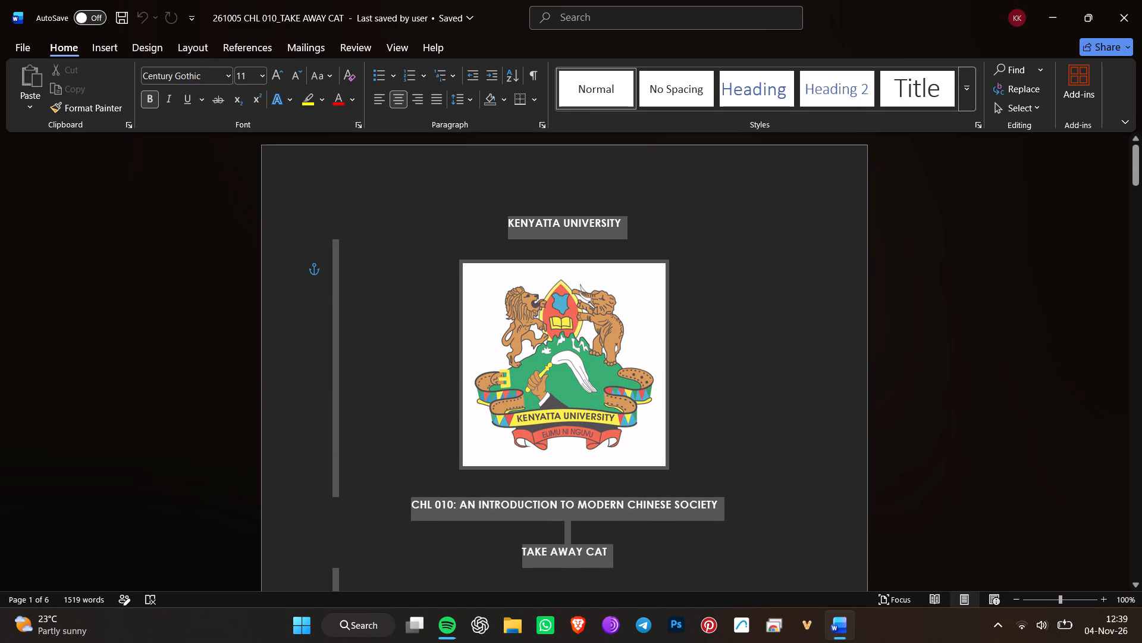
key("ctrl+c")
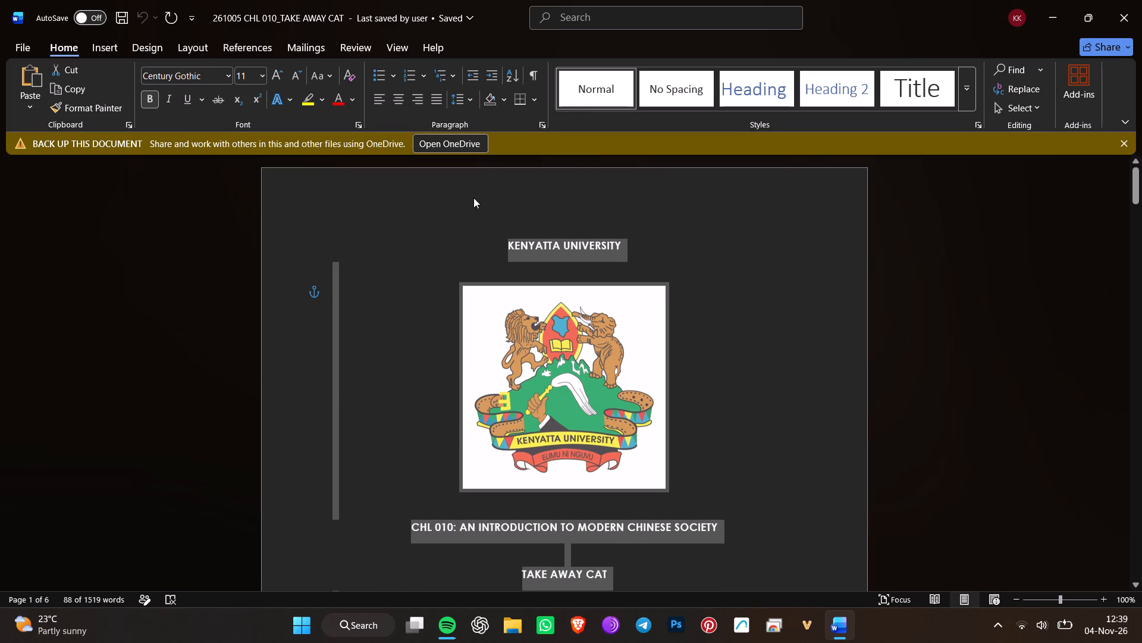
Create a new blank document and paste the copied cover page into it.
left_click(12, 45)
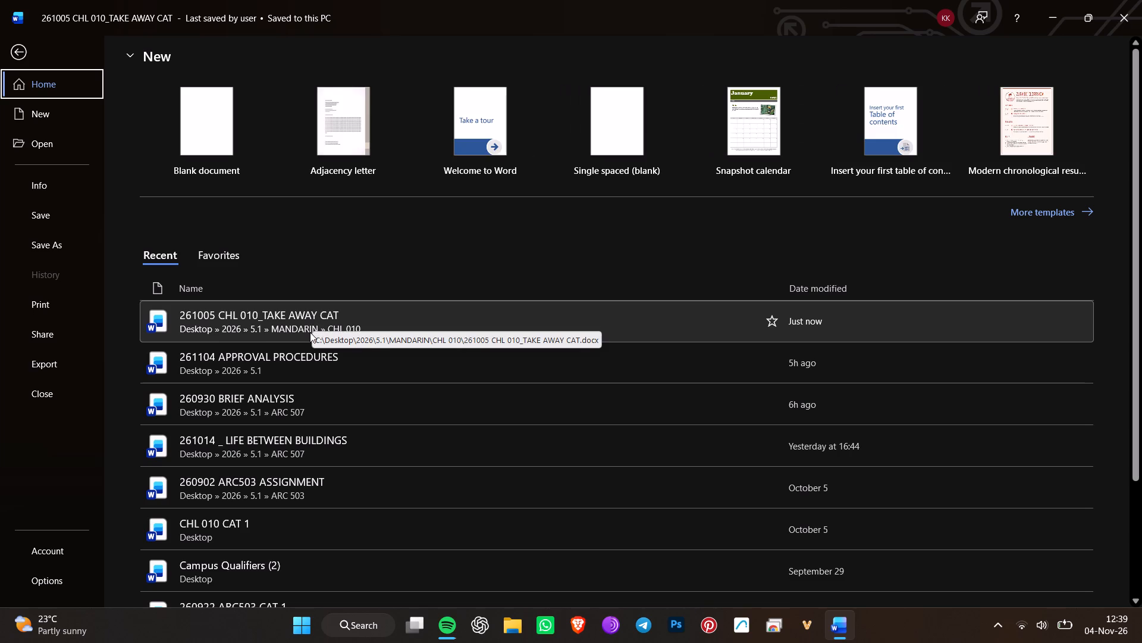
left_click(206, 123)
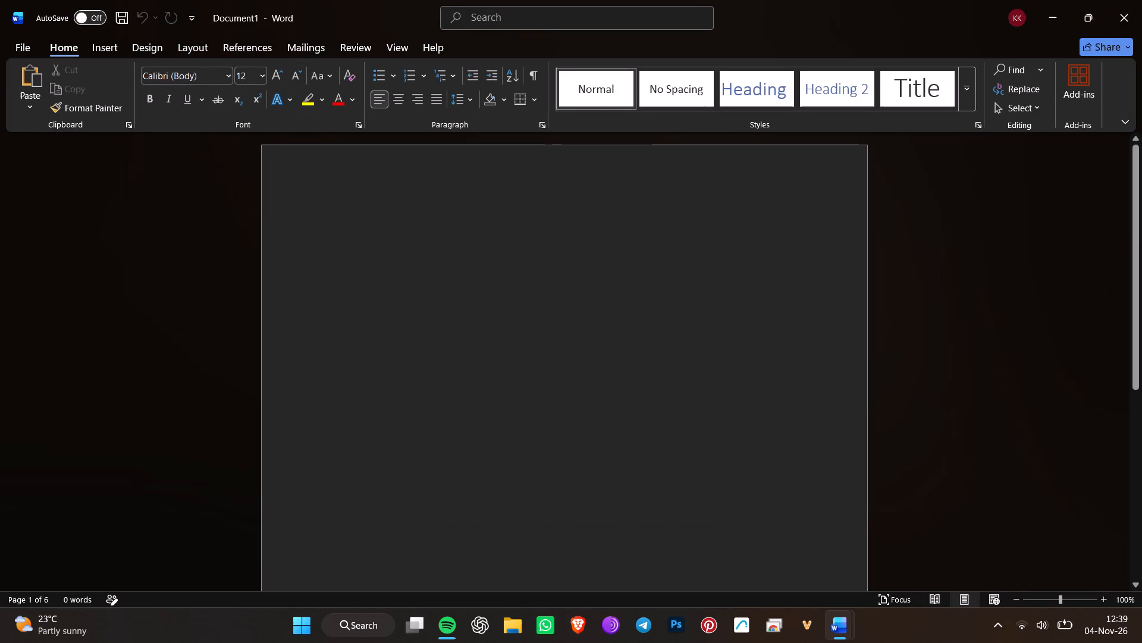
key("ctrl+v")
scroll(625, 219, "down", 5)
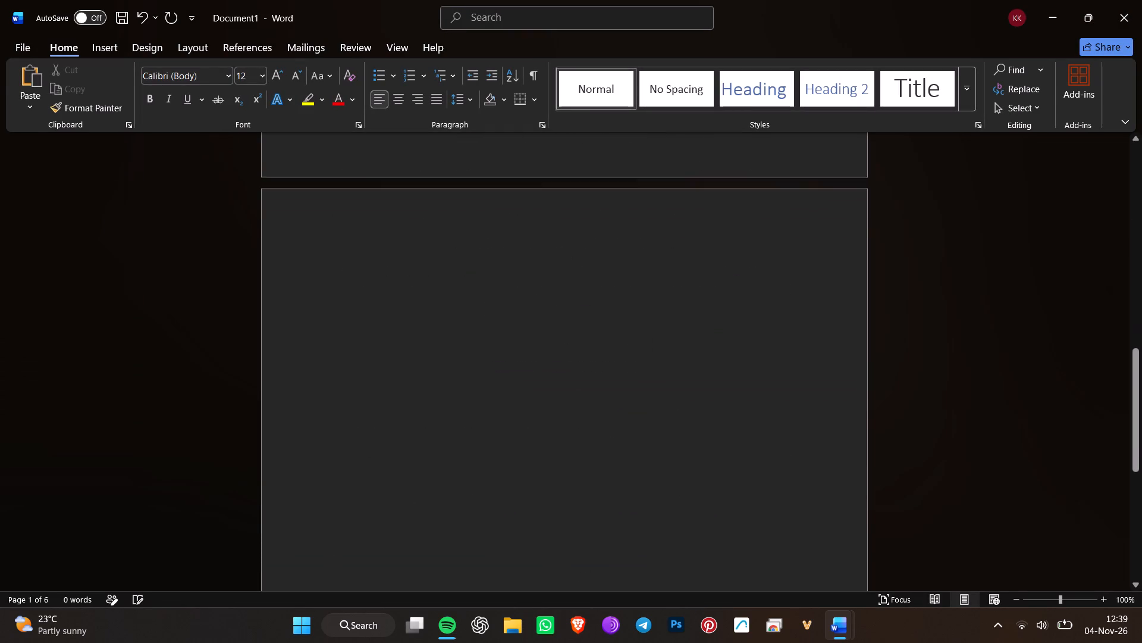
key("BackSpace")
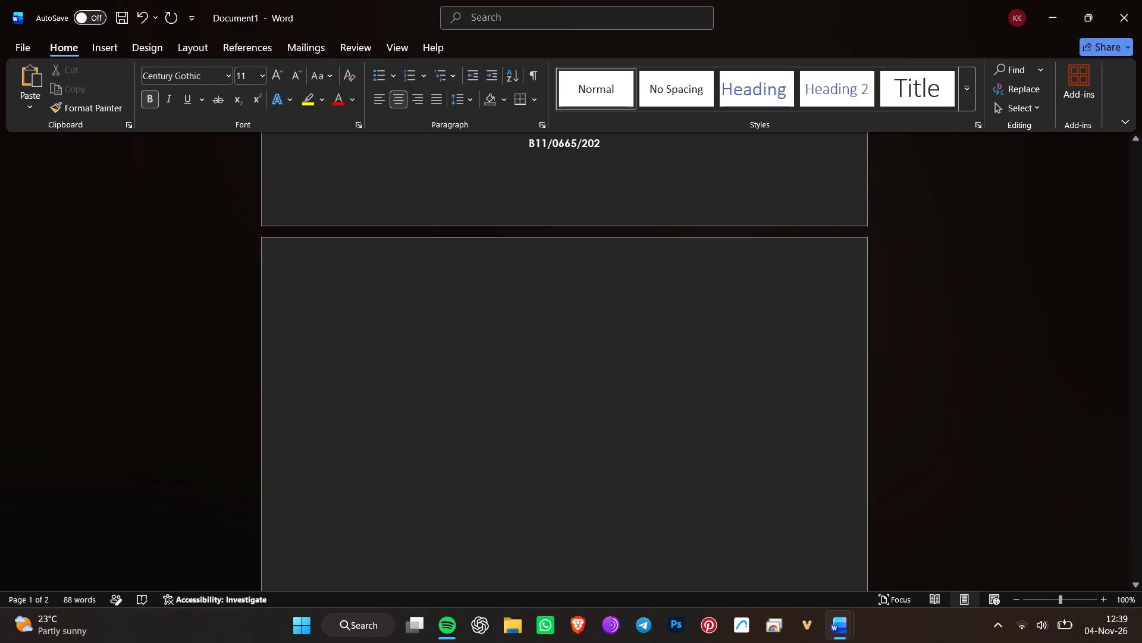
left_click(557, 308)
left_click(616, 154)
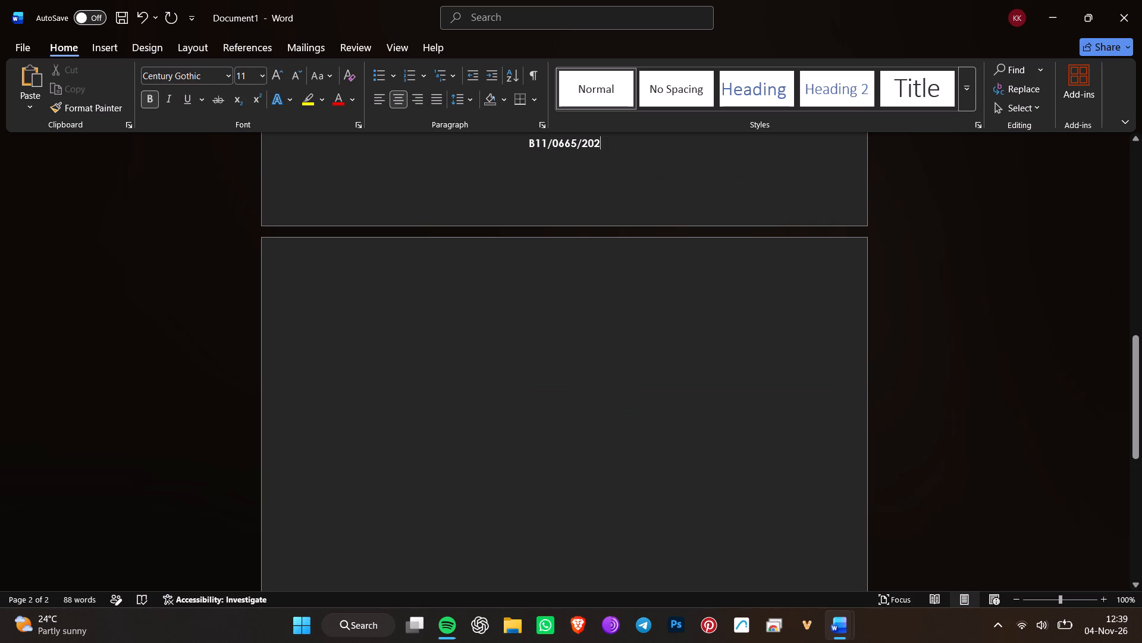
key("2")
Delete the Question 1 and Question 2 headings and texts, plus the extra blank line, between TAKE AWAY CAT and BY:.
scroll(619, 385, "up", 5)
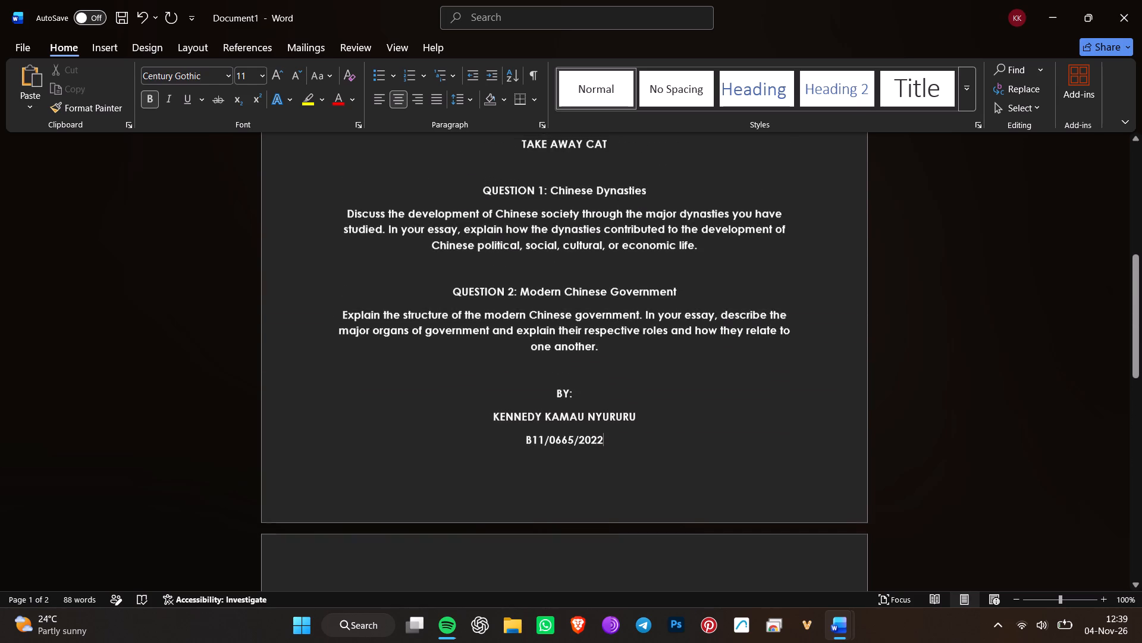
scroll(614, 416, "up", 3)
scroll(604, 423, "down", 3)
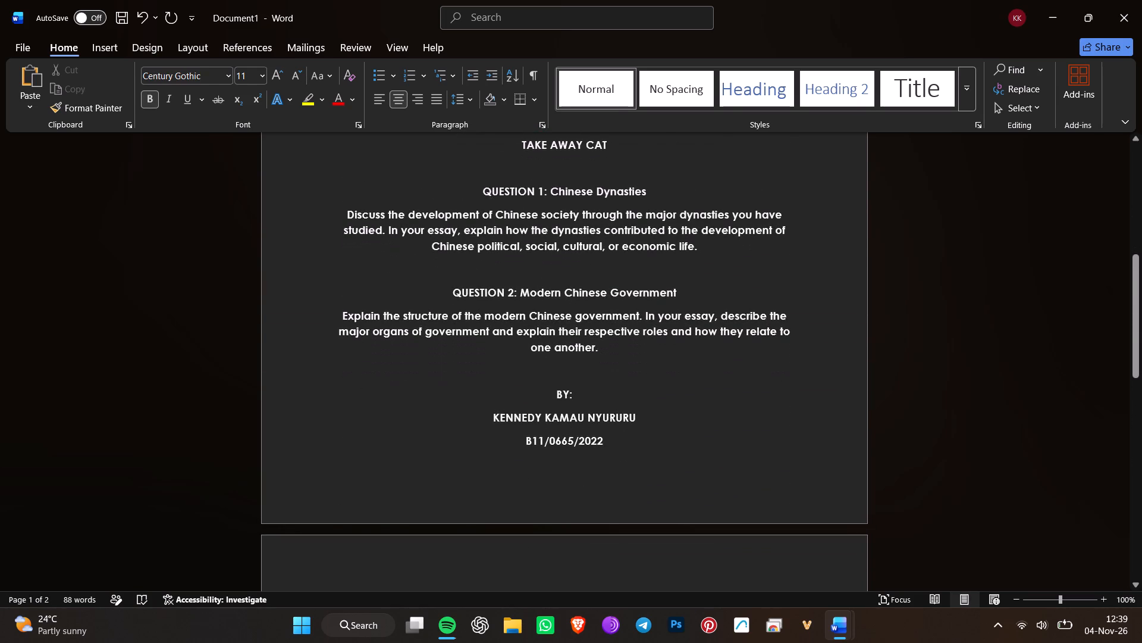
scroll(604, 426, "up", 3)
left_click_drag(622, 537, 615, 526)
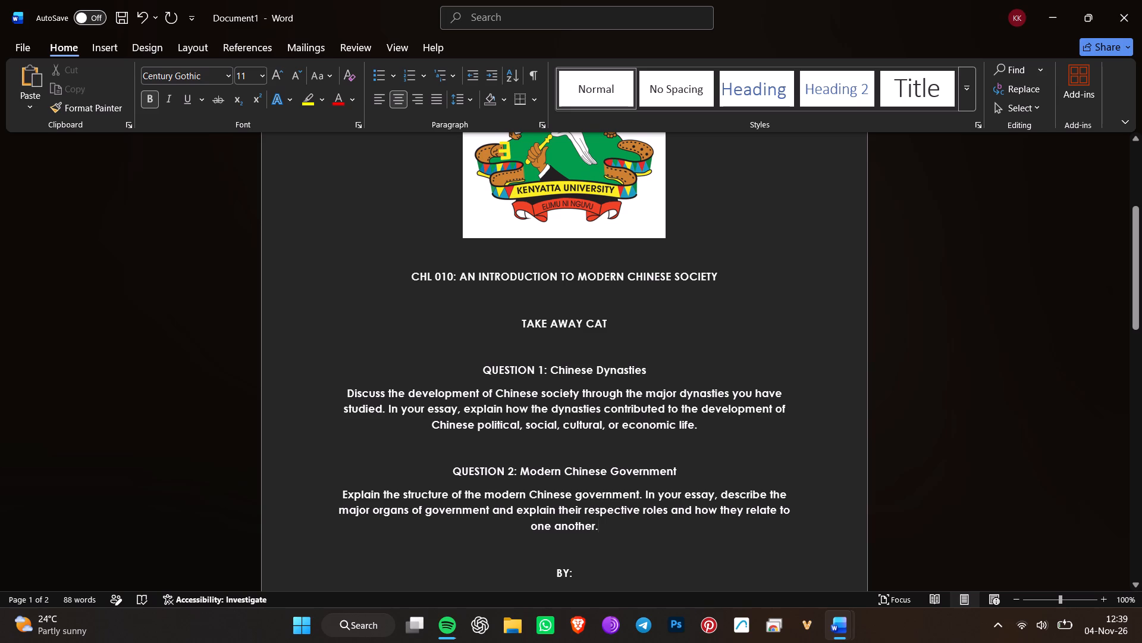
left_click_drag(615, 526, 511, 349)
key("BackSpace")
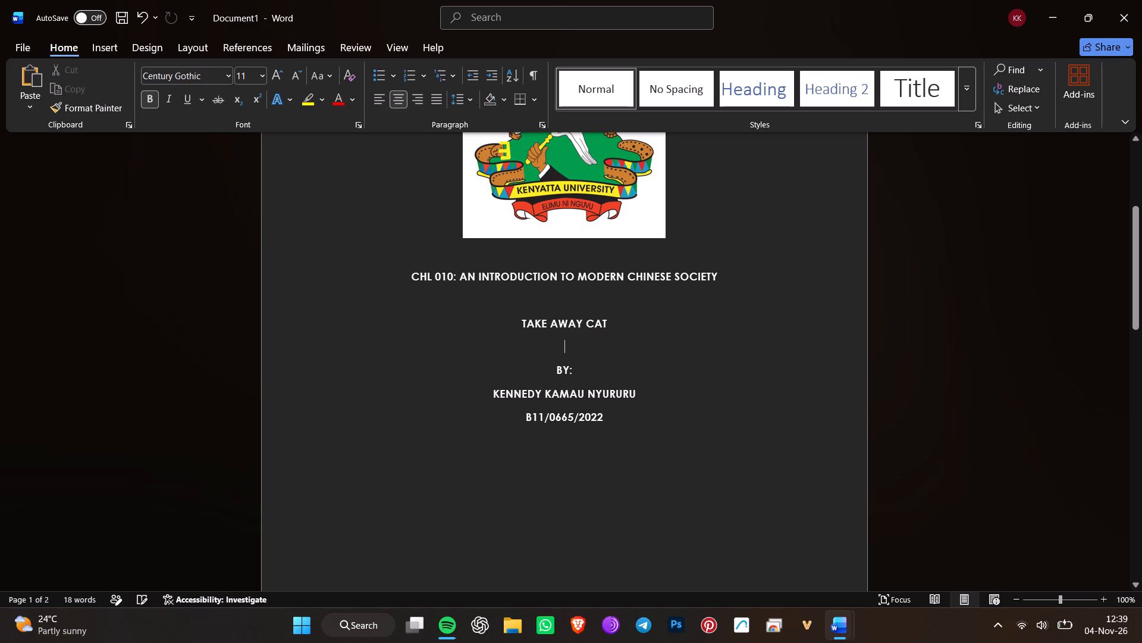
key("BackSpace")
key("BackSpace")
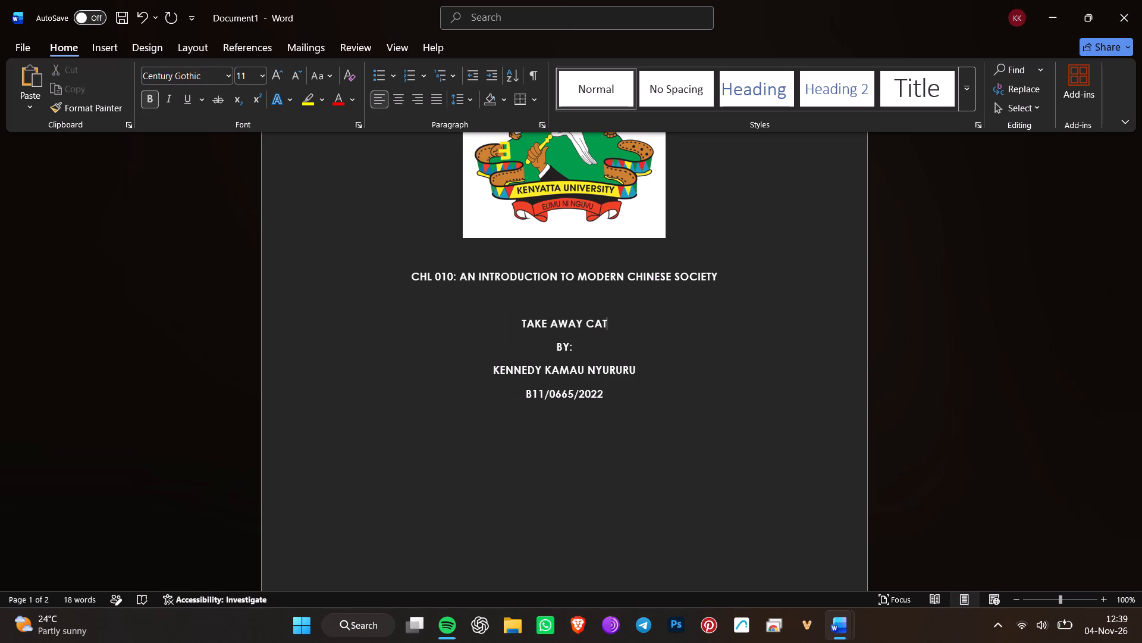
Change the cover page line "TAKE AWAY CAT" to "CAT 2".
left_click(579, 326)
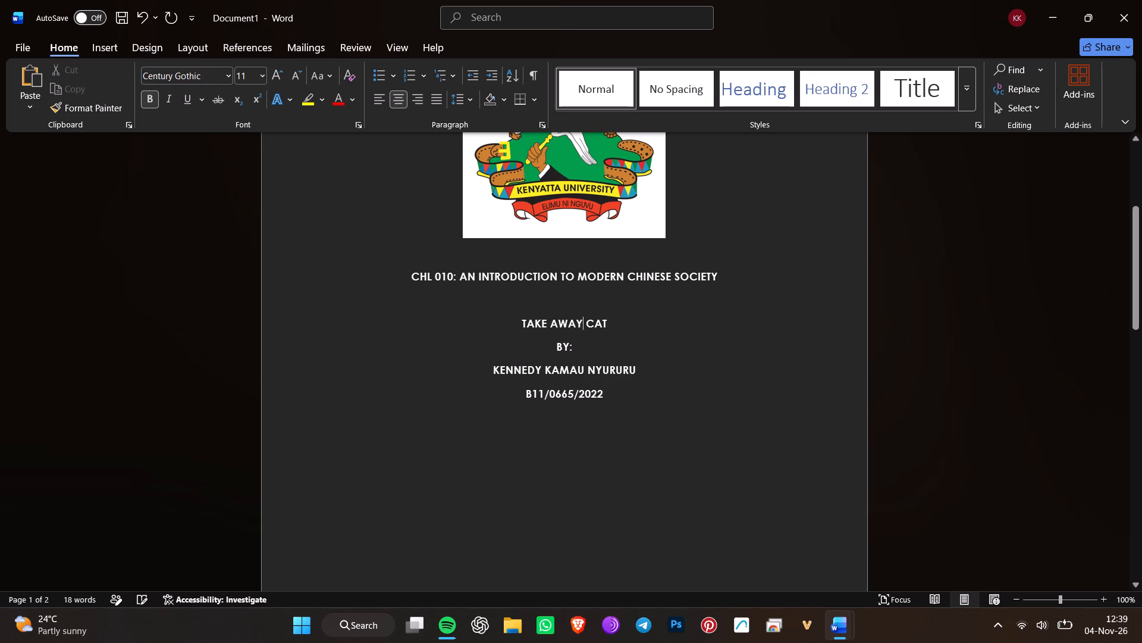
key("Right")
key("BackSpace")
key("BackSpace")
key("BackSpace")
key("BackSpace")
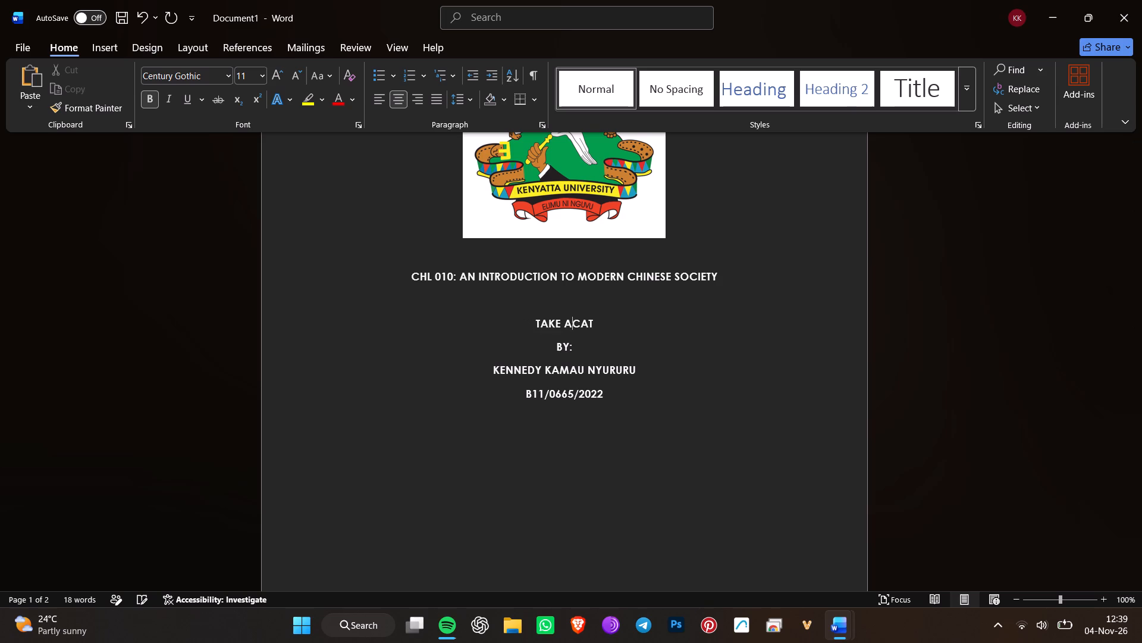
key("BackSpace")
key("BackSpace")
key("BackSpace")
key("BackSpace")
key("BackSpace")
key("BackSpace")
key("Right")
key("Right")
key("Right")
key("space")
type("2")
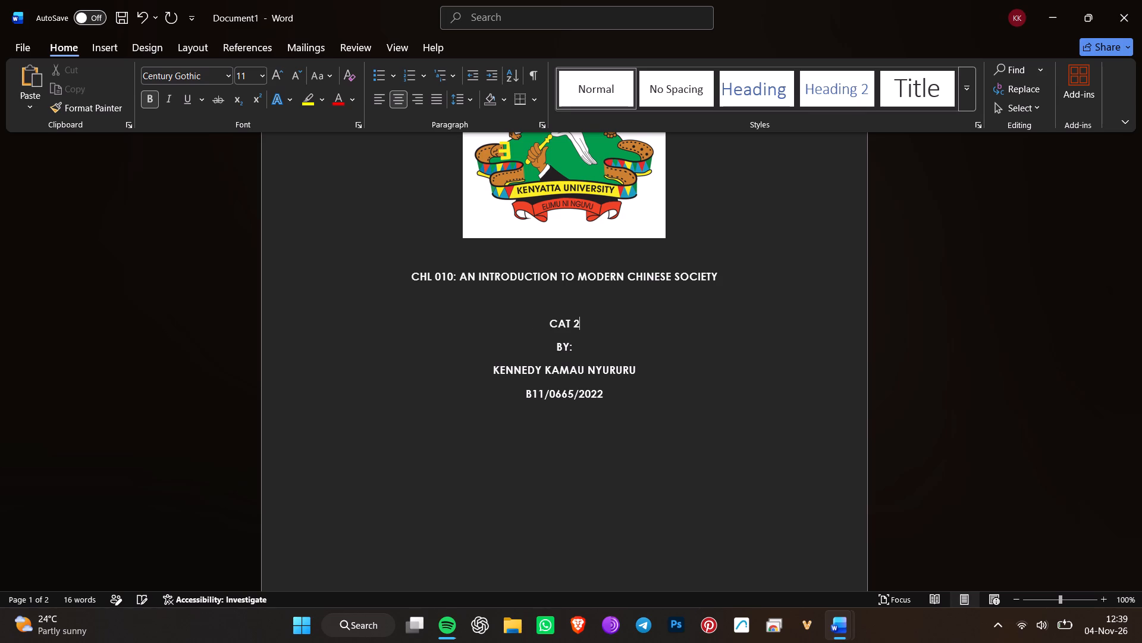
Save the document as a Word document named "CHL 012 CAT 2" in the local Desktop > 2026 > 5.1 folder.
key("ctrl+s")
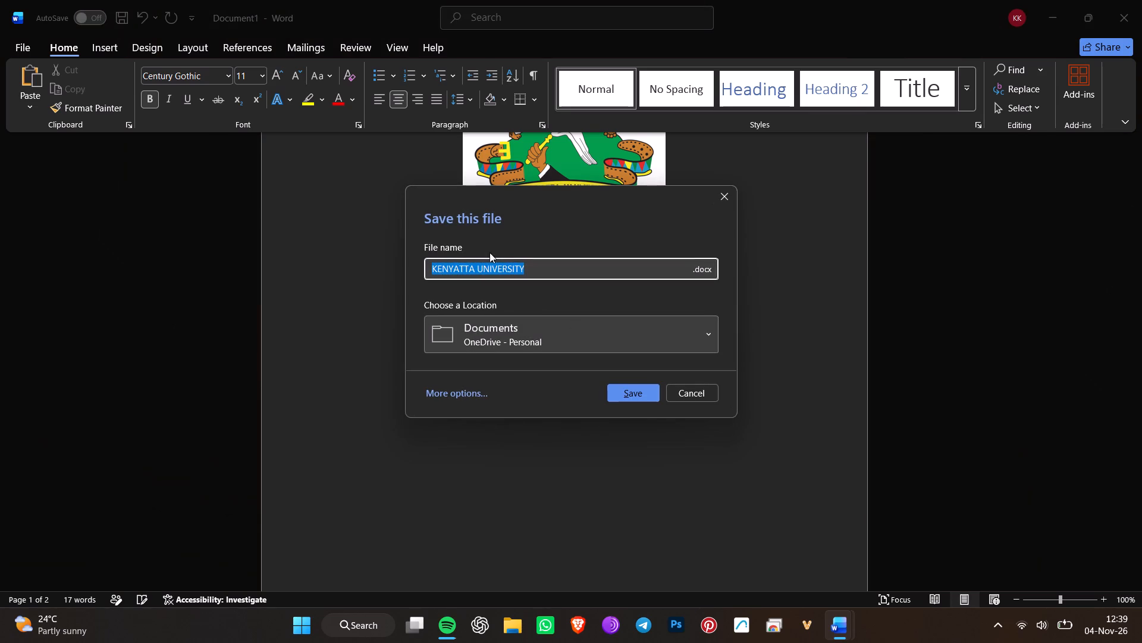
left_click(460, 397)
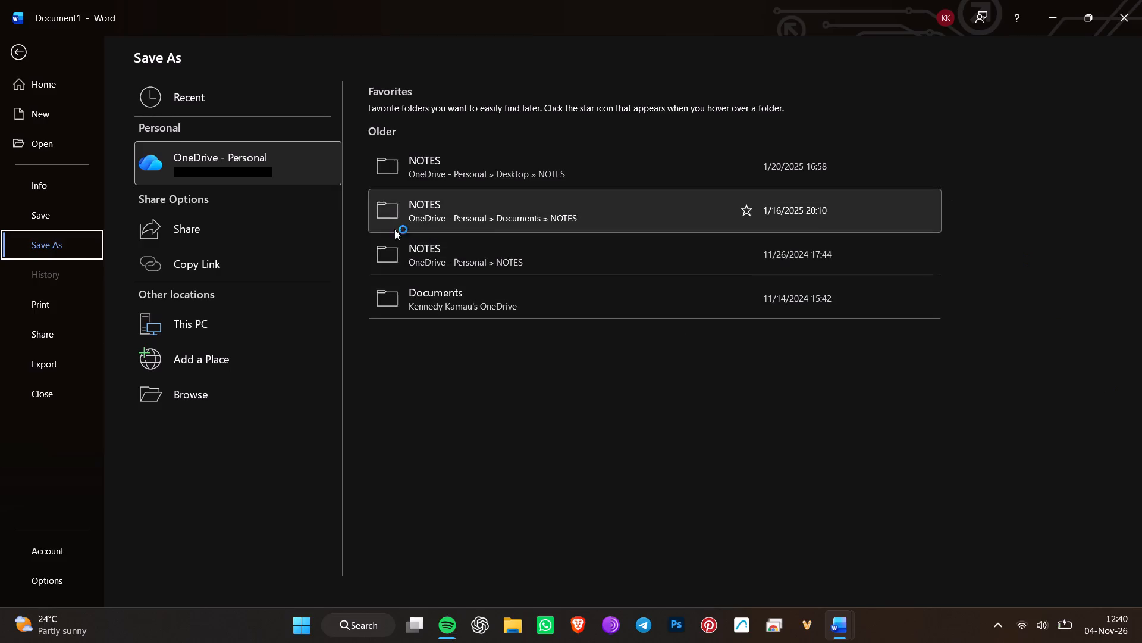
left_click(219, 314)
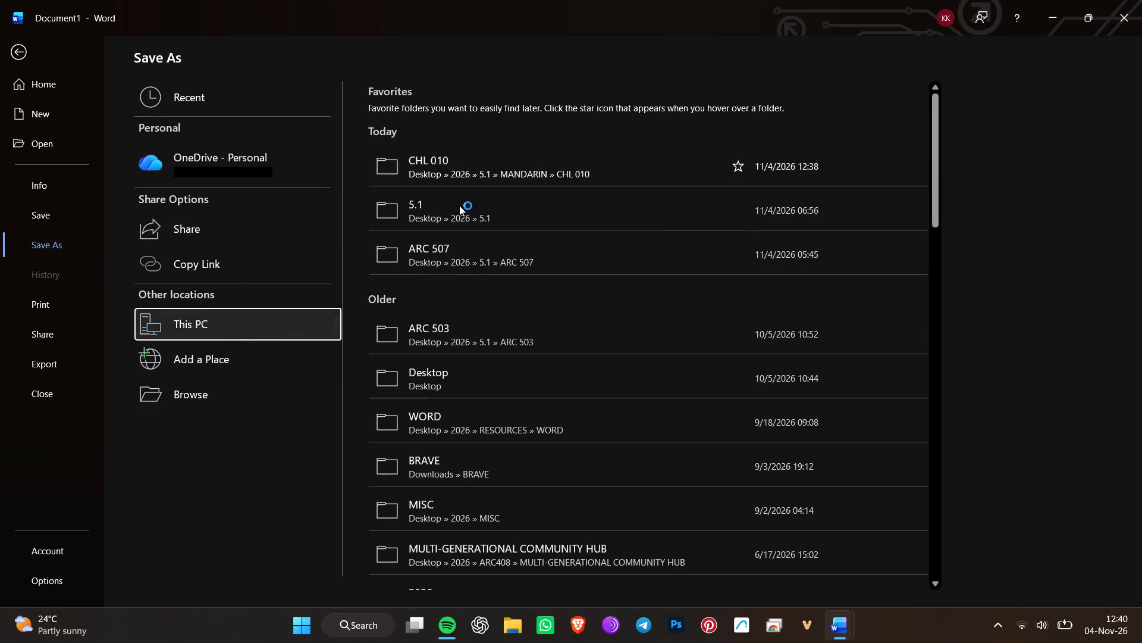
left_click(450, 222)
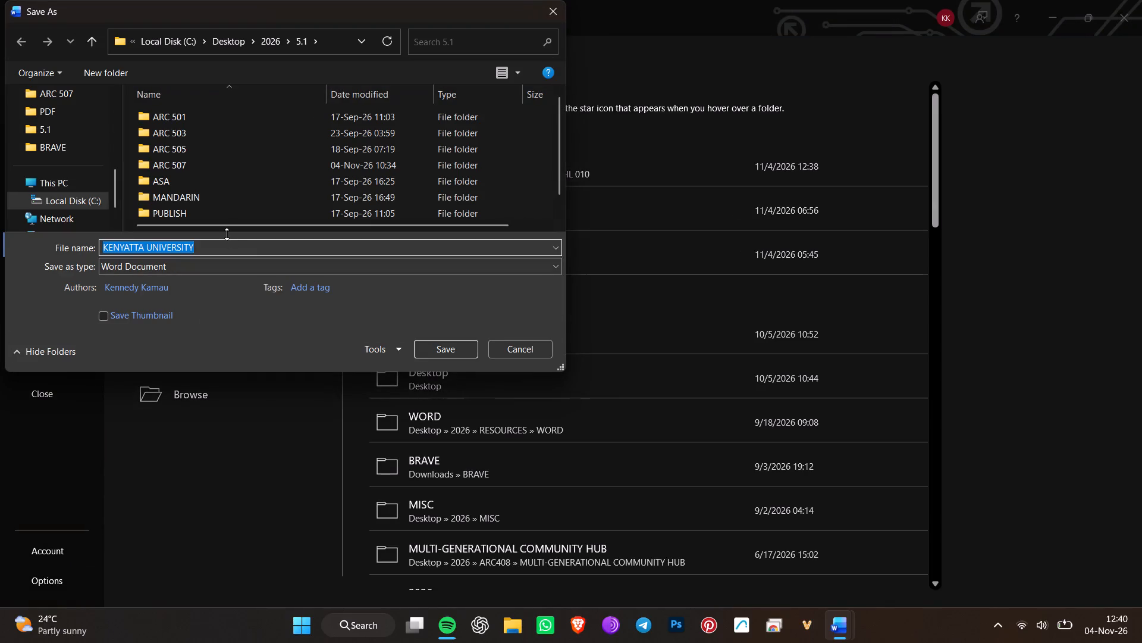
type("CHL")
key("space")
type("012")
key("space")
type("CAT 2")
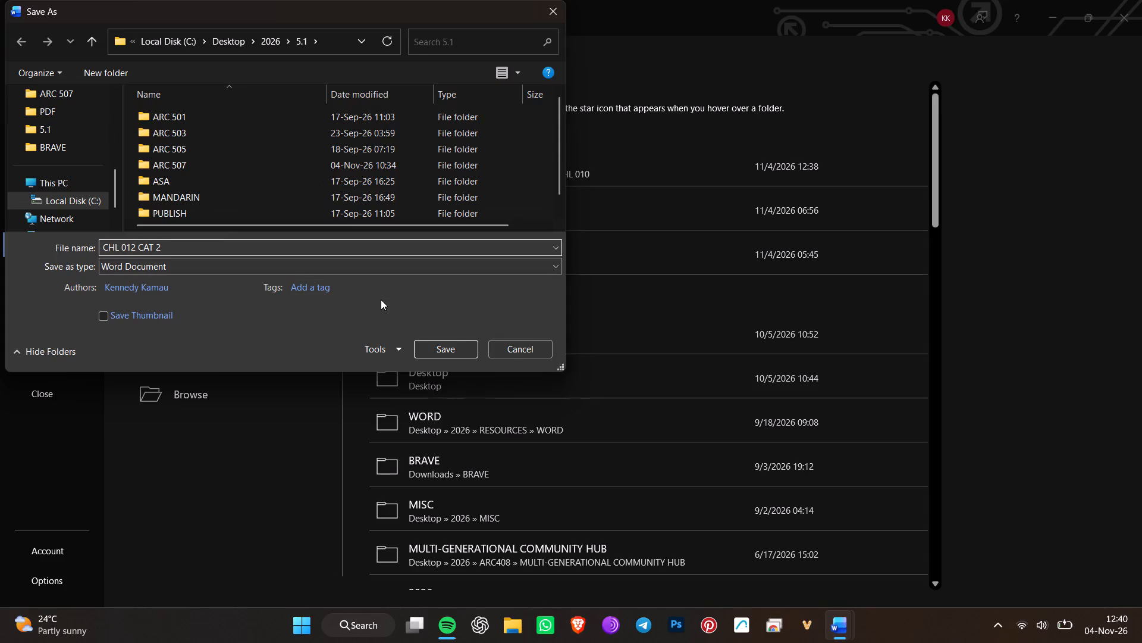
left_click(445, 349)
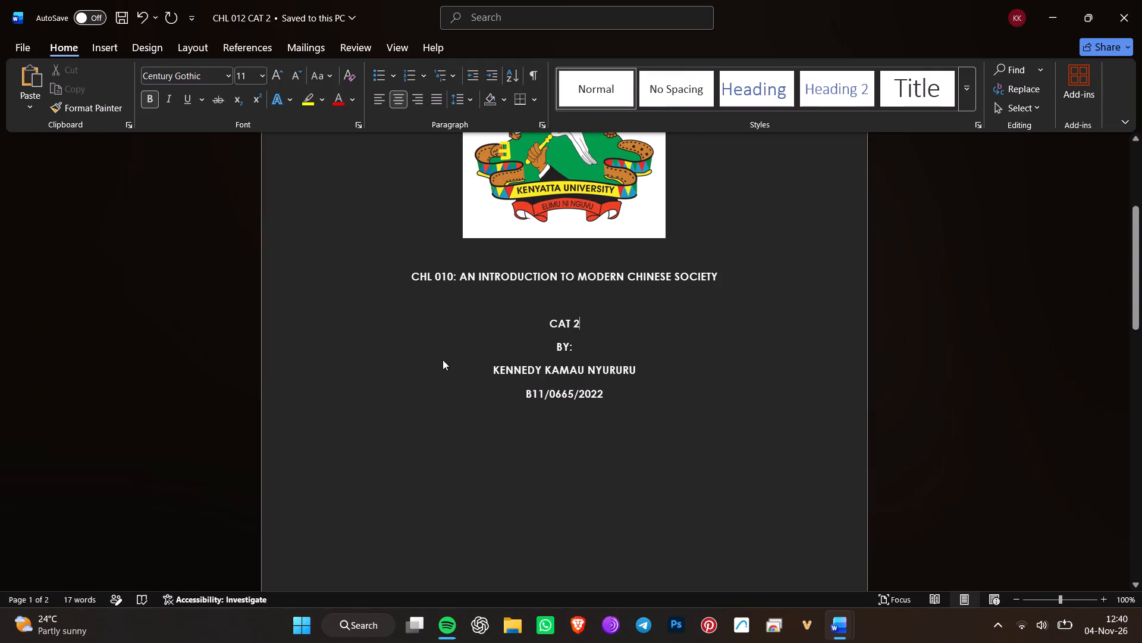
Copy the whole edited CAT 2 cover page, from the Kenyatta University heading to the registration number.
scroll(596, 369, "down", 6)
scroll(510, 389, "up", 3)
scroll(626, 309, "up", 2)
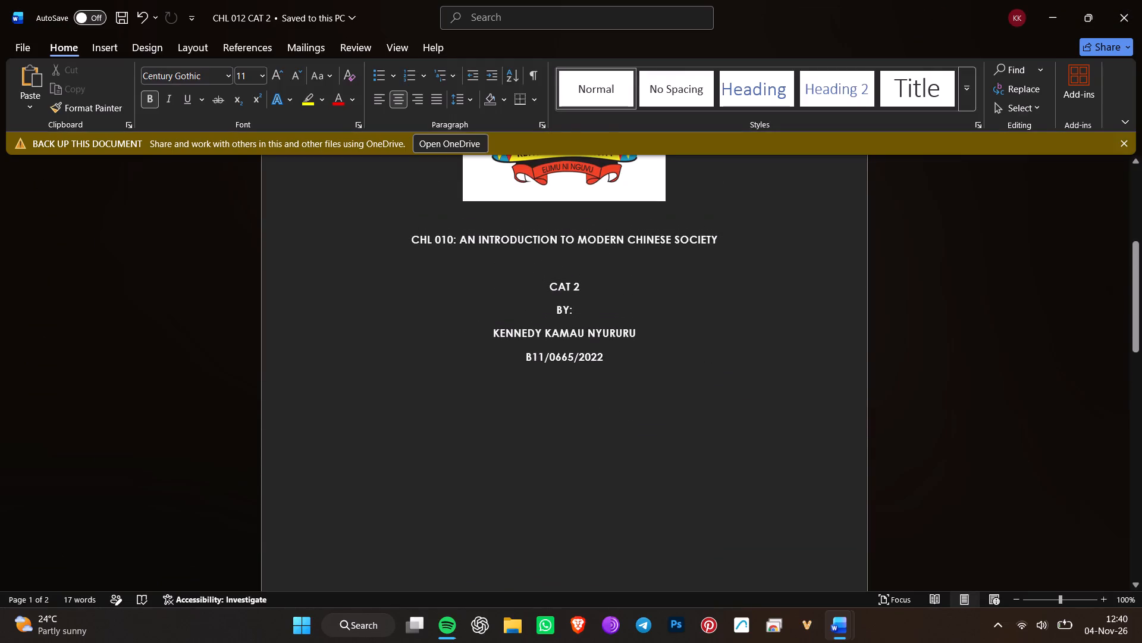
left_click_drag(620, 363, 456, 188)
scroll(510, 307, "up", 4)
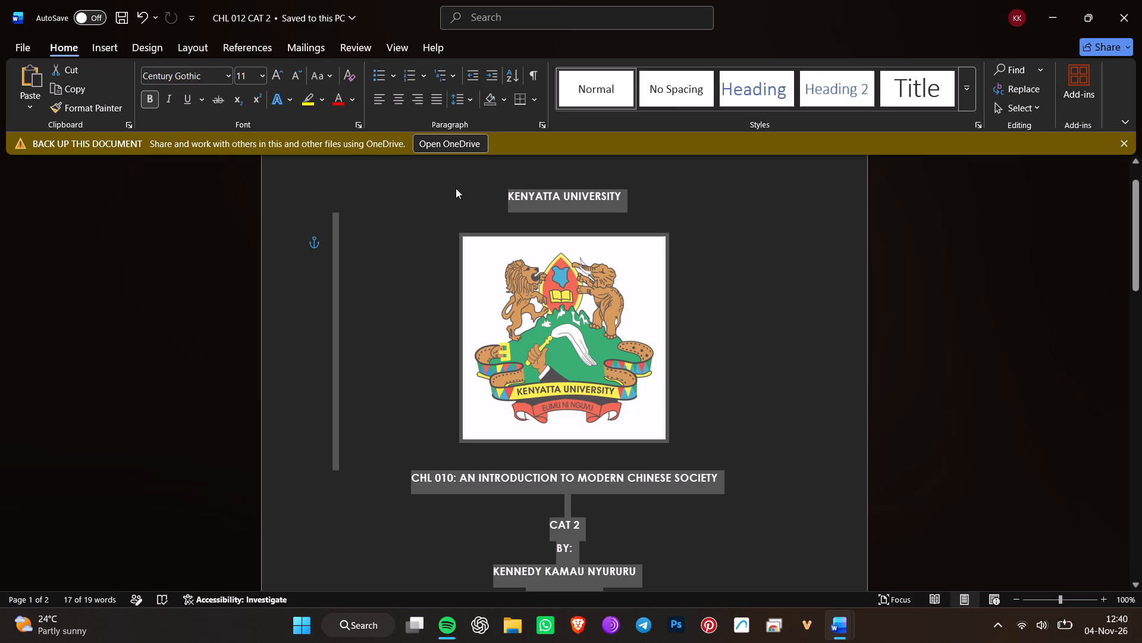
key("ctrl+c")
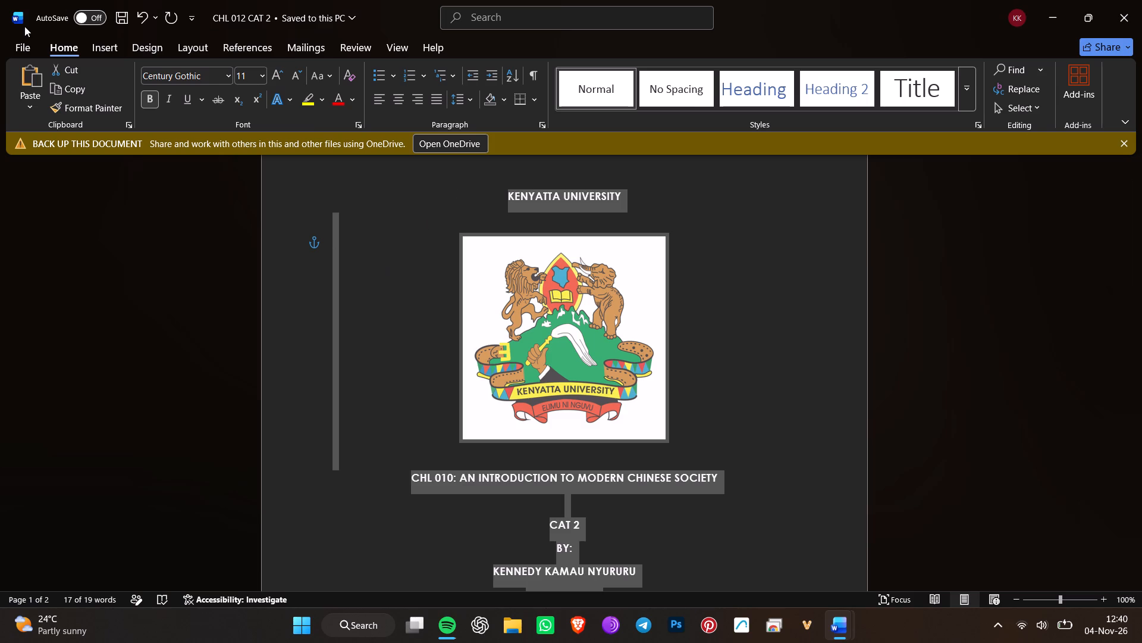
Create another blank document and paste the copied CAT 2 cover page into it.
left_click(18, 48)
left_click(178, 132)
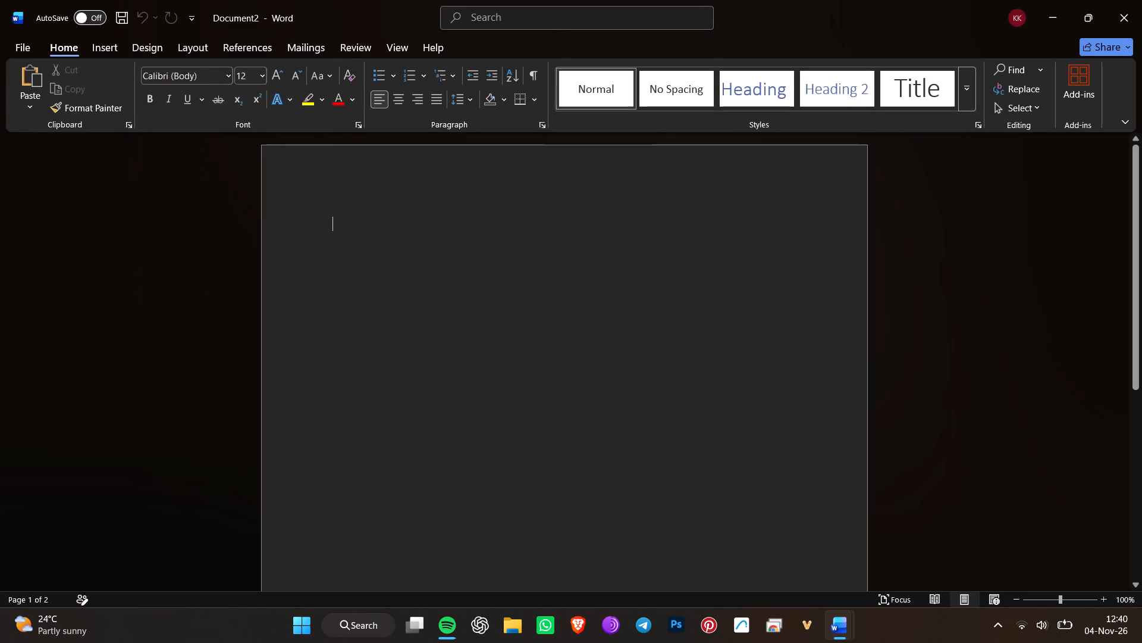
key("ctrl+v")
scroll(582, 305, "down", 7)
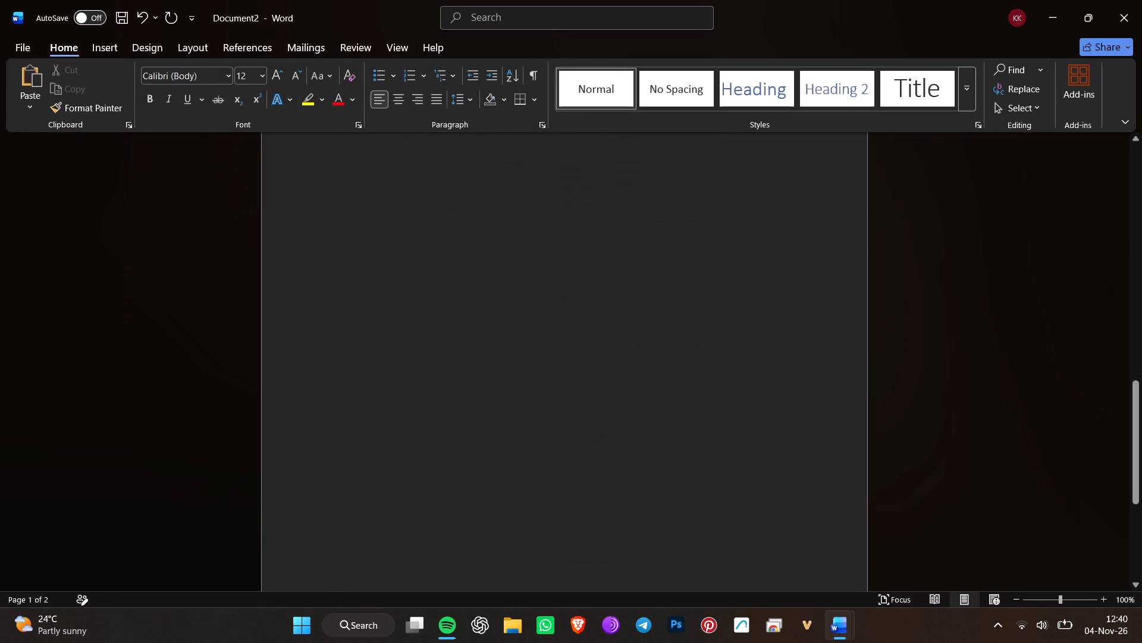
Undo the cover page paste in the new blank document.
key("ctrl+z")
scroll(550, 369, "up", 5)
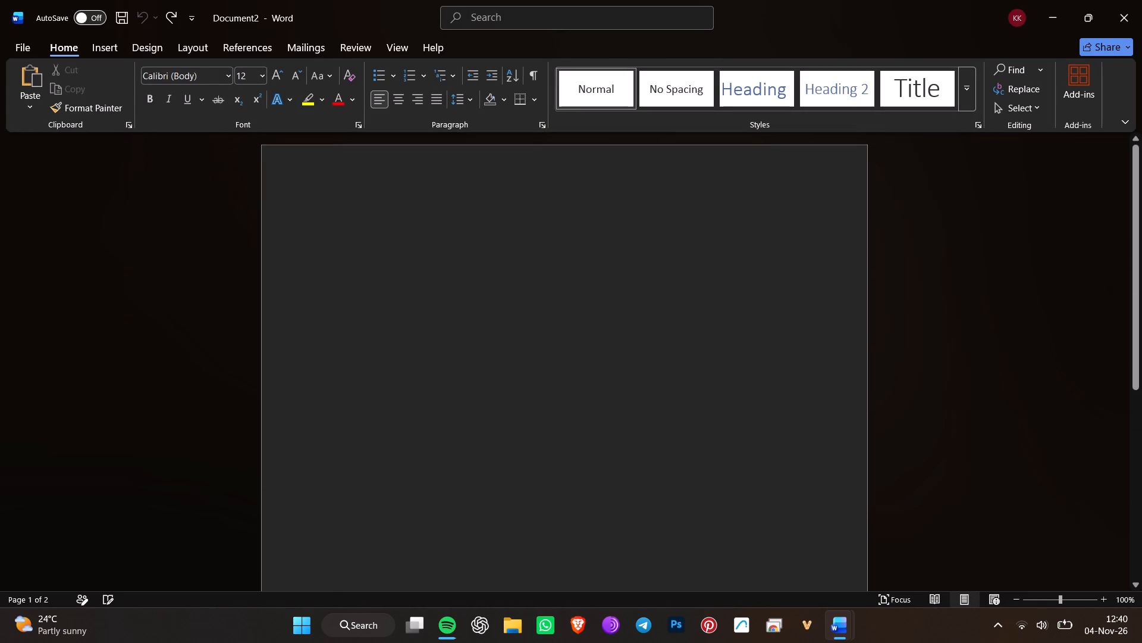
scroll(549, 369, "up", 9)
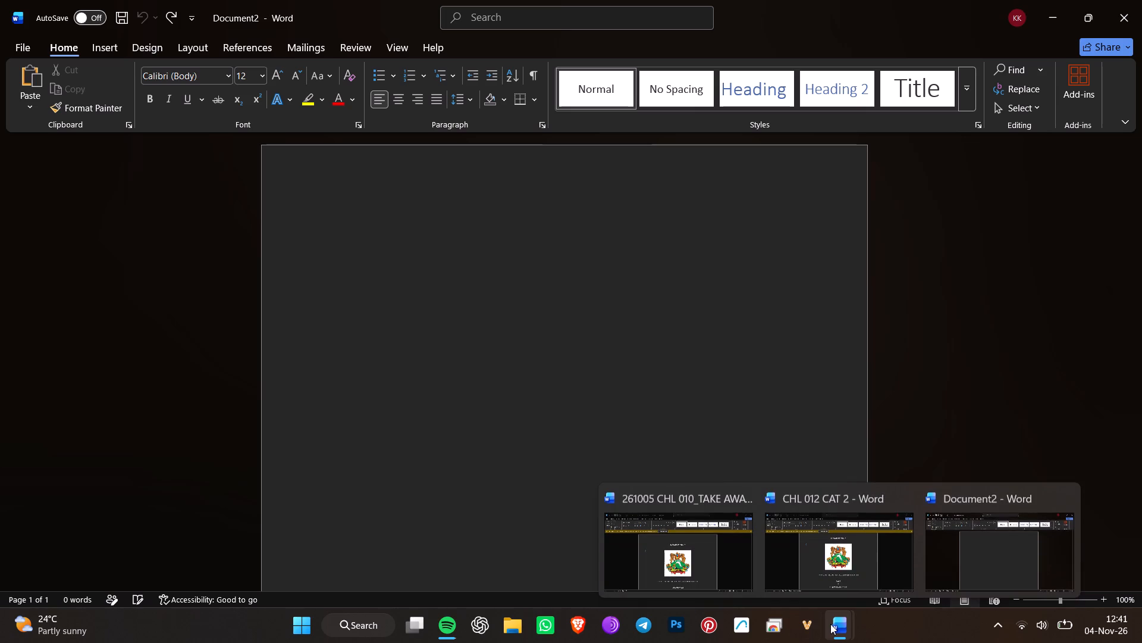
In the CHL 012 CAT 2 document, delete the course title after "CHL 010:" on the cover page.
left_click(855, 550)
scroll(561, 486, "down", 9)
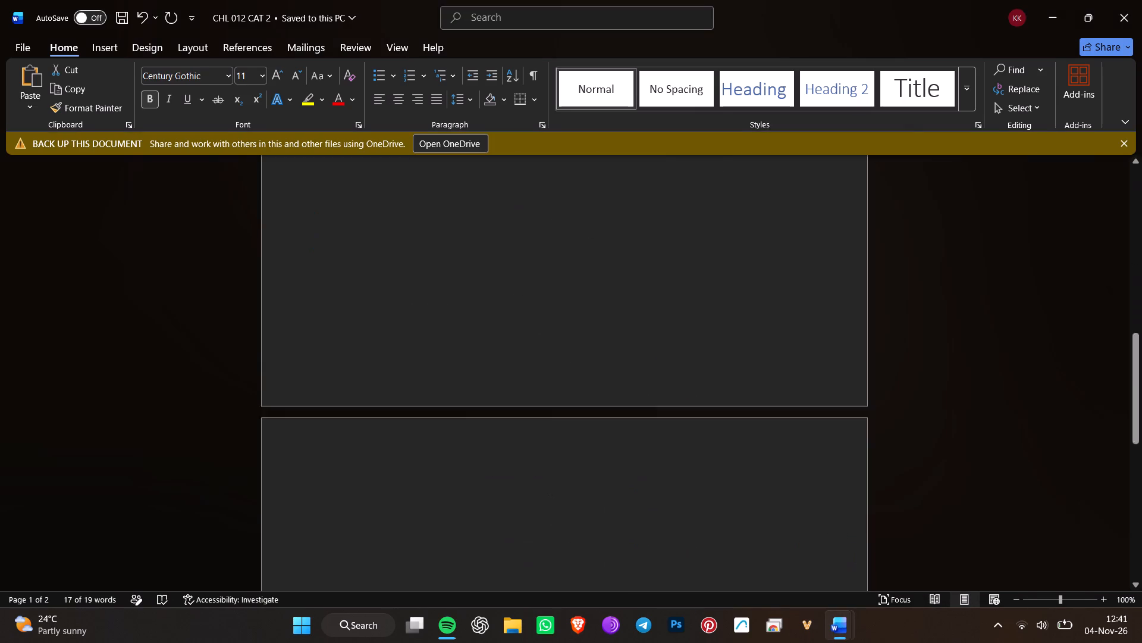
scroll(548, 489, "down", 6)
scroll(548, 489, "up", 13)
scroll(548, 488, "down", 3)
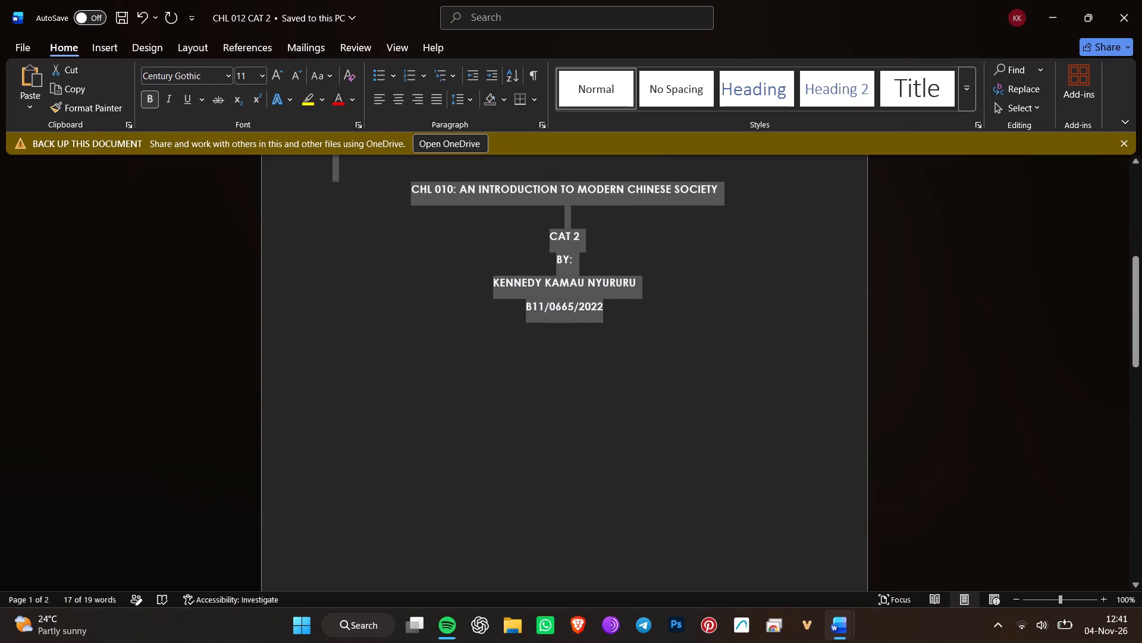
left_click(597, 422)
scroll(575, 282, "up", 1)
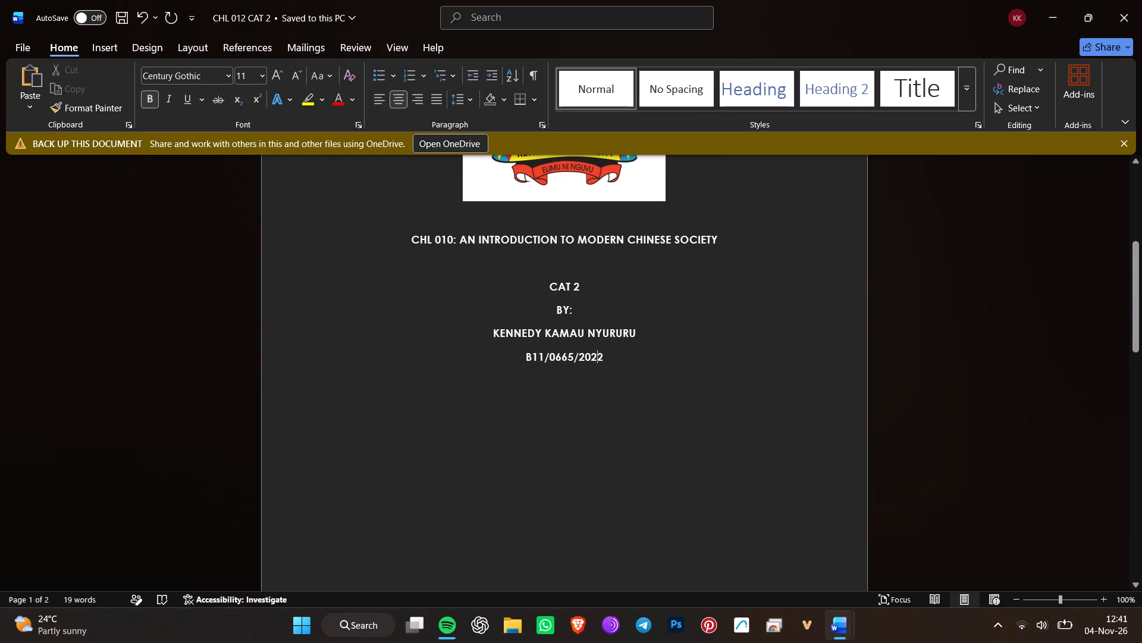
left_click_drag(732, 236, 484, 235)
key("BackSpace")
key("BackSpace")
key("BackSpace")
key("BackSpace")
key("BackSpace")
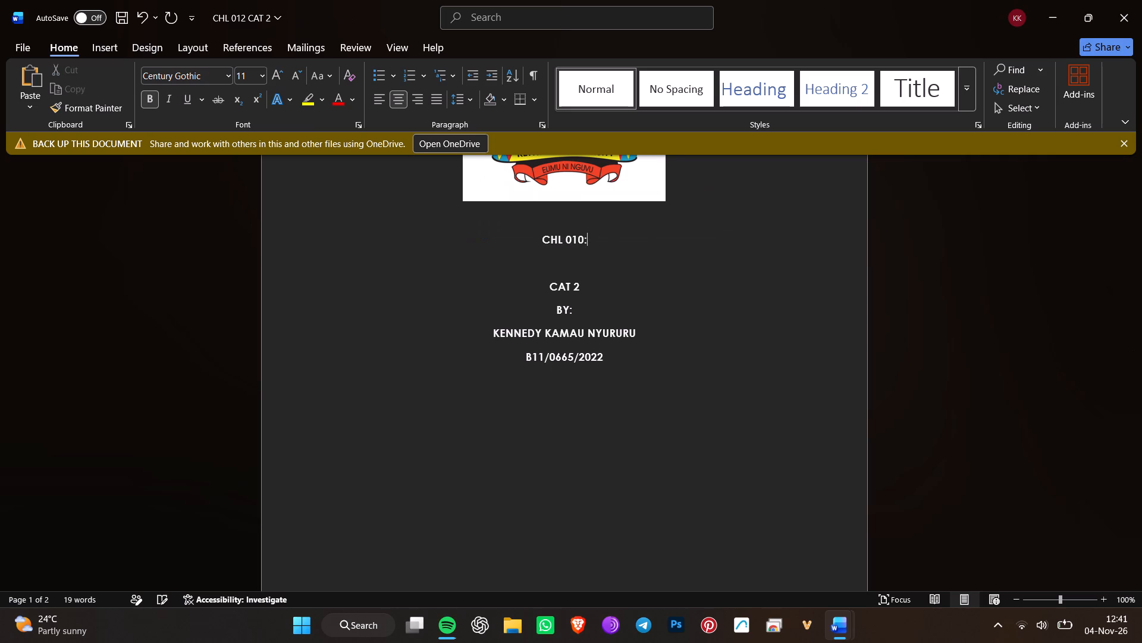
Join the "CAT 2" line onto the course code line so that it reads "CHL 010: CAT 2".
key("Right")
key("Right")
key("BackSpace")
key("BackSpace")
key("BackSpace")
key("space")
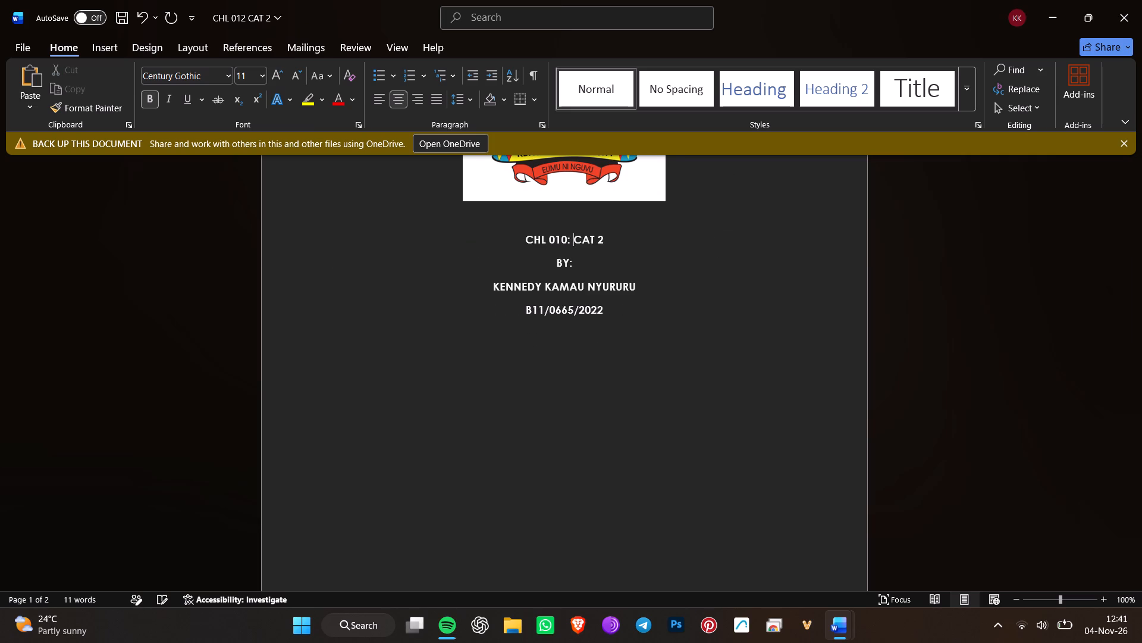
Delete the blank line between the Kenyatta University heading and the crest.
scroll(498, 403, "up", 5)
left_click(603, 402)
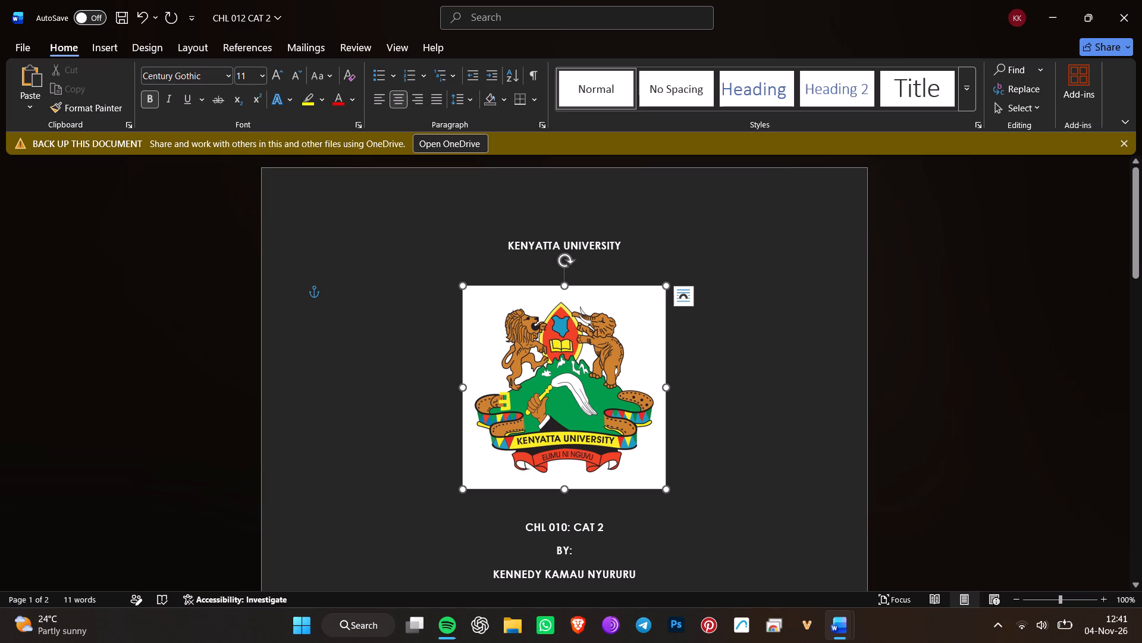
left_click(526, 267)
left_click(526, 267)
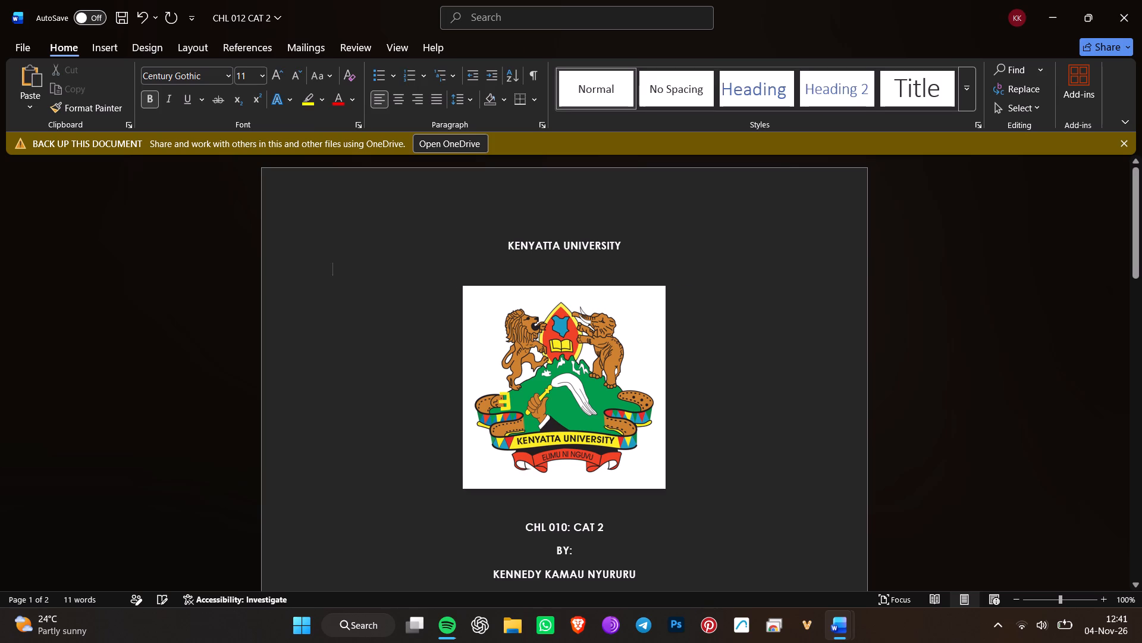
key("BackSpace")
Shrink the university crest to roughly three quarters of its size and centre it under the heading.
left_click(607, 448)
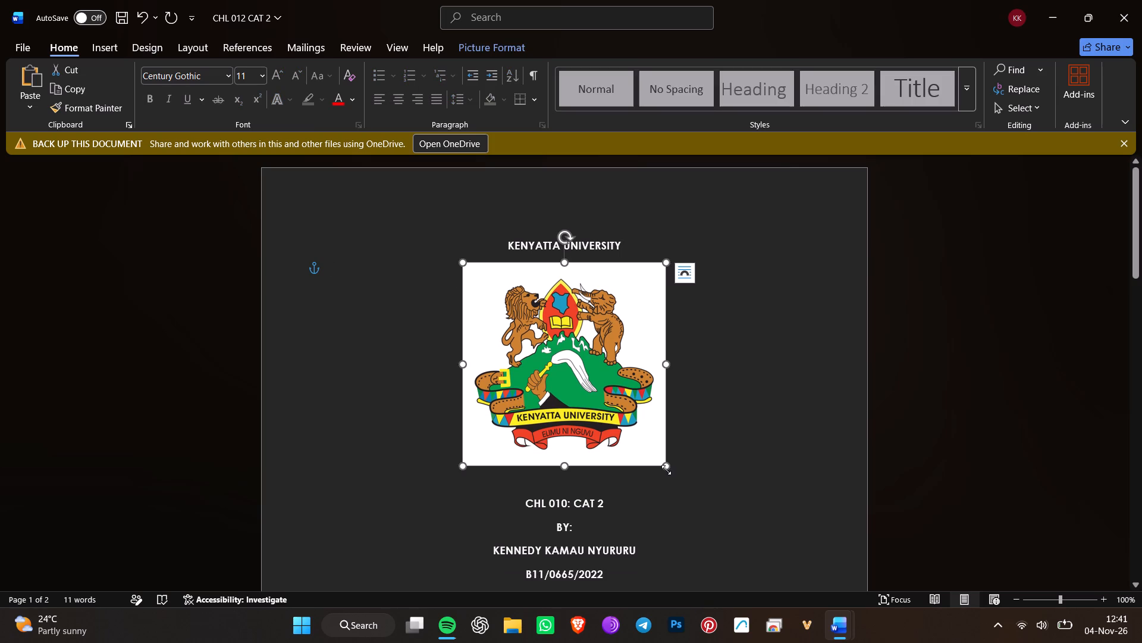
left_click_drag(668, 470, 622, 399)
left_click_drag(540, 350, 543, 350)
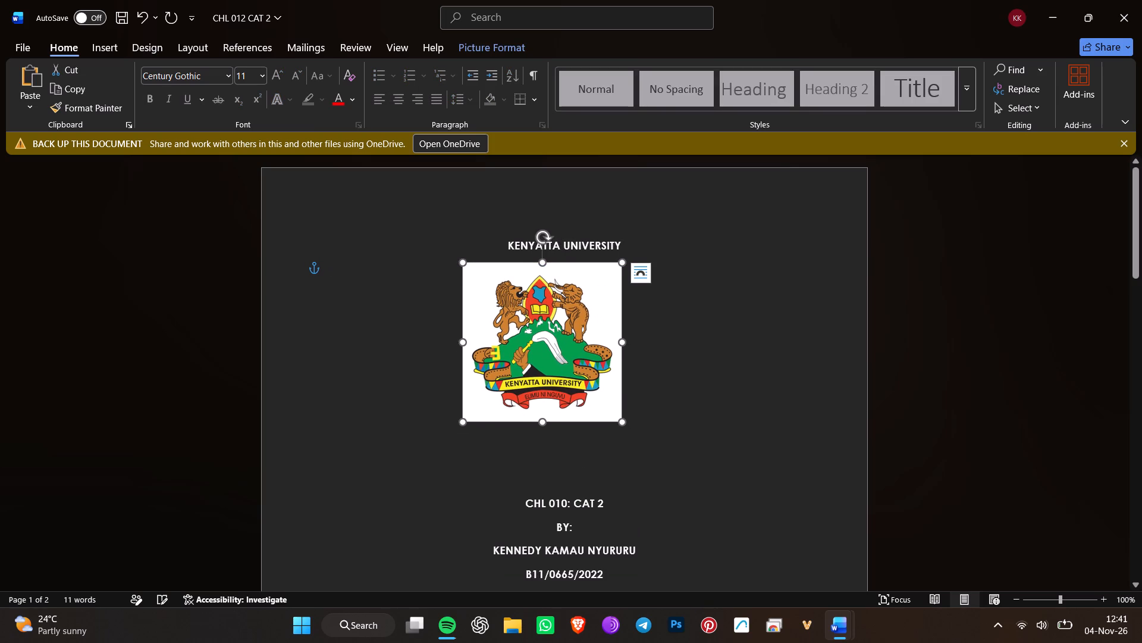
left_click_drag(543, 350, 563, 351)
Remove the surplus blank lines between the crest and "CHL 010: CAT 2", keeping a single line of spacing.
left_click(549, 483)
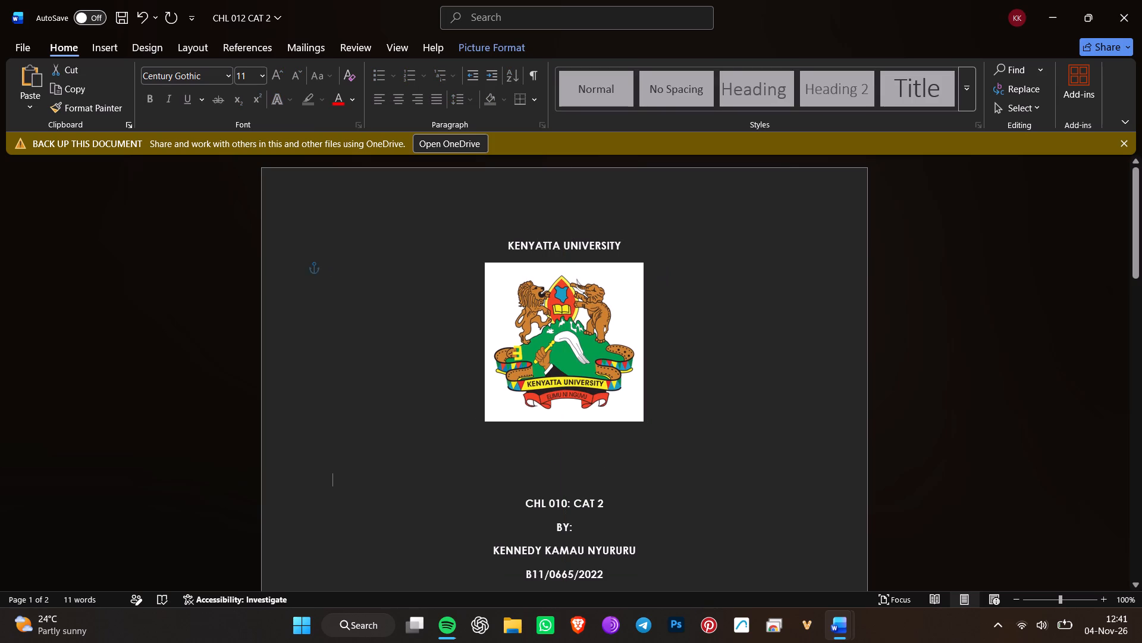
key("BackSpace")
key("BackSpace")
key("BackSpace")
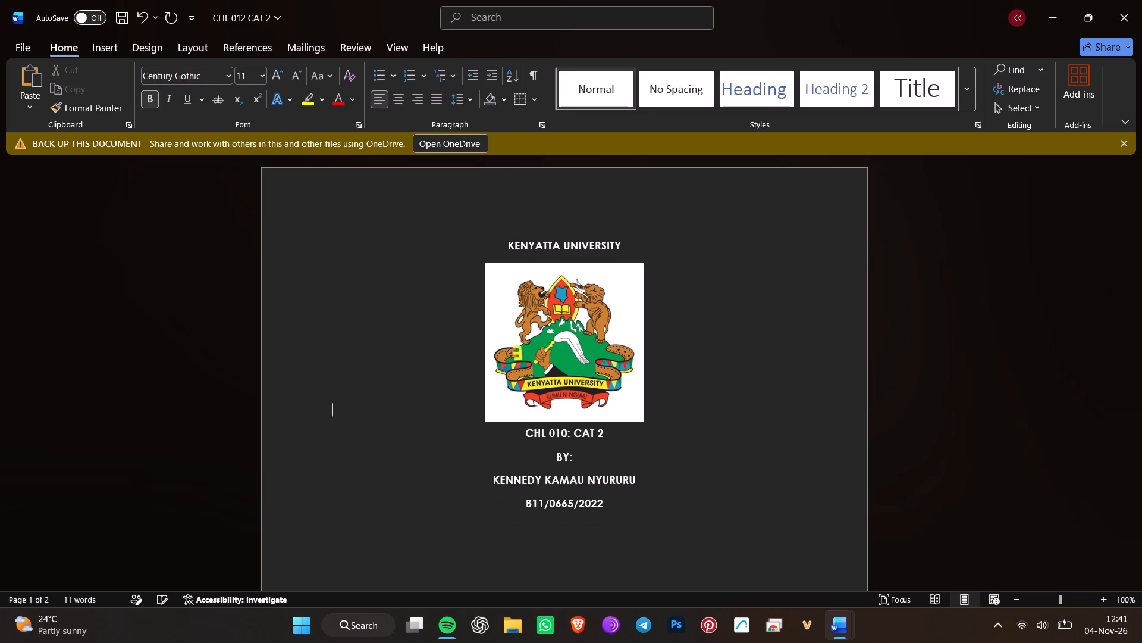
key("Return")
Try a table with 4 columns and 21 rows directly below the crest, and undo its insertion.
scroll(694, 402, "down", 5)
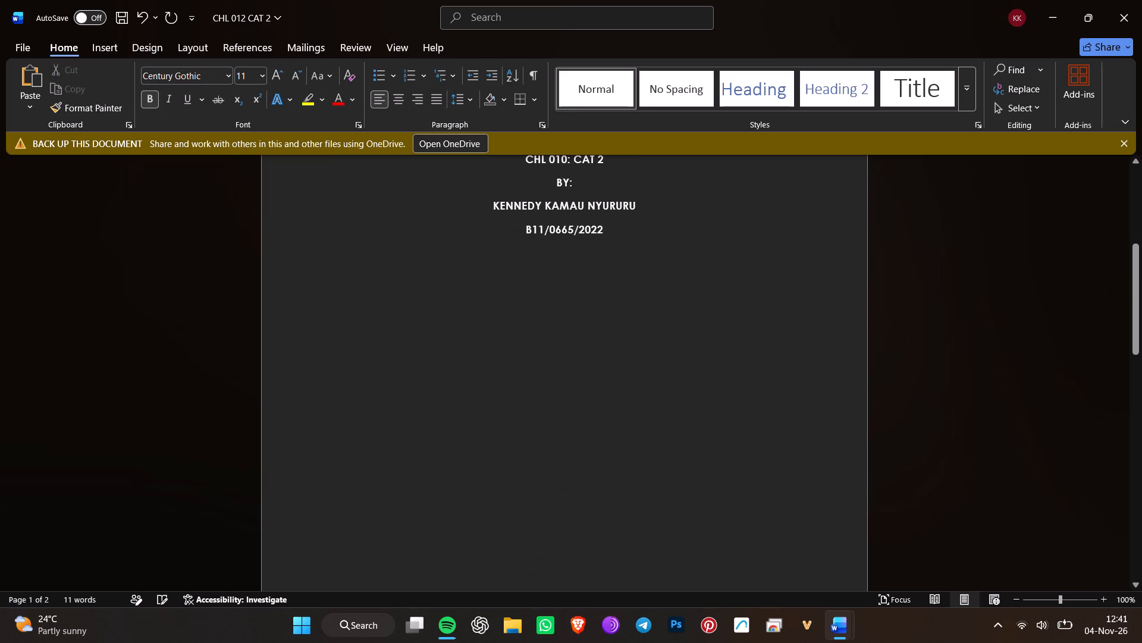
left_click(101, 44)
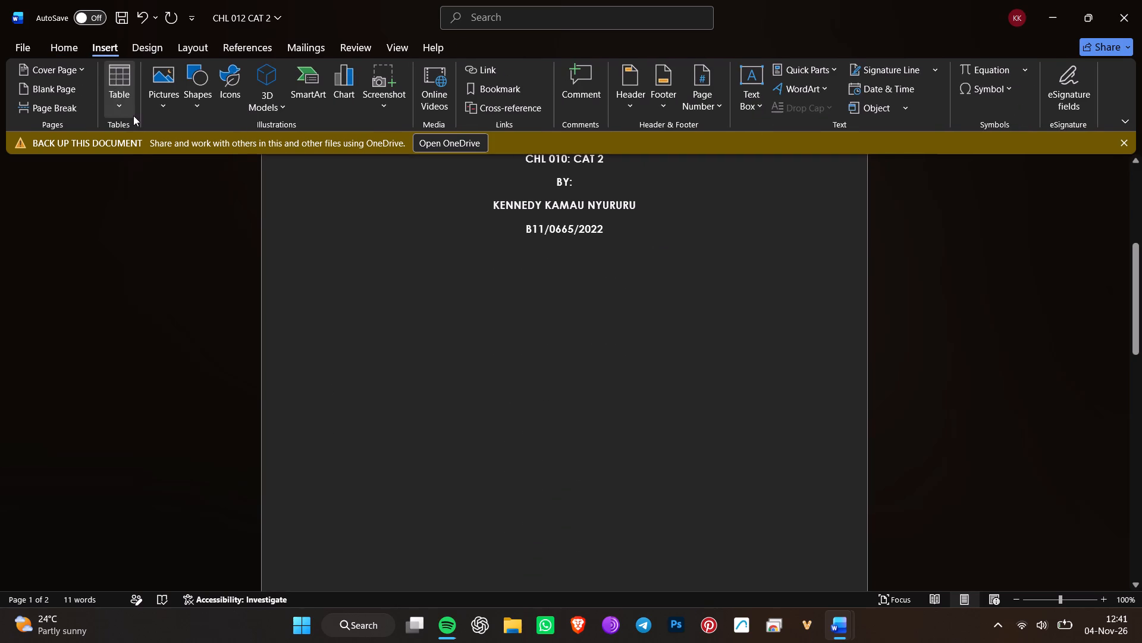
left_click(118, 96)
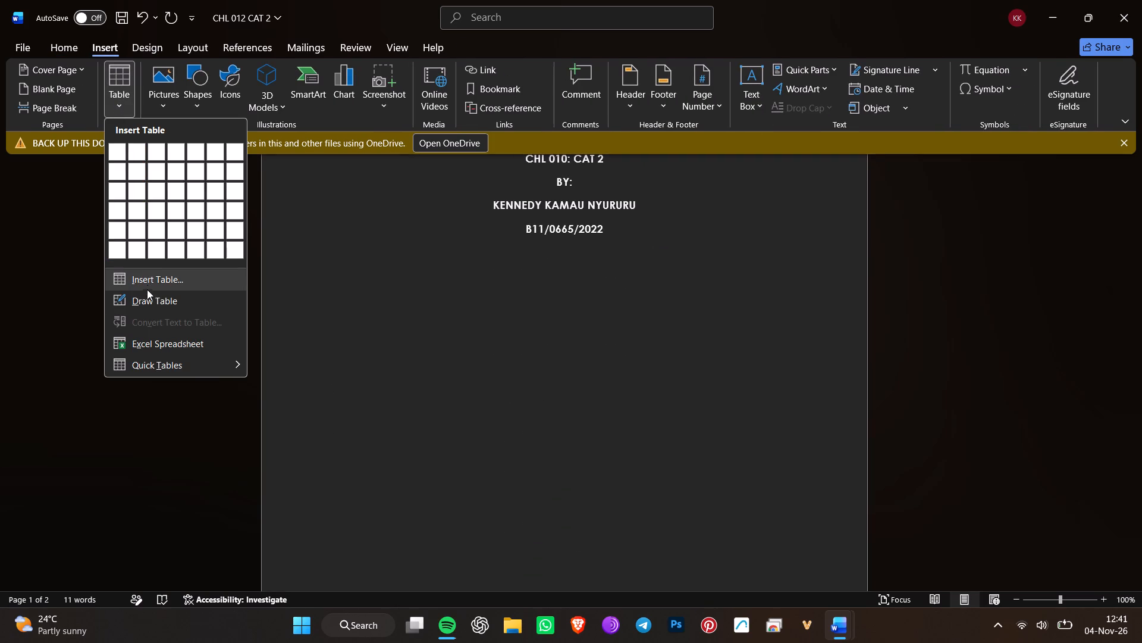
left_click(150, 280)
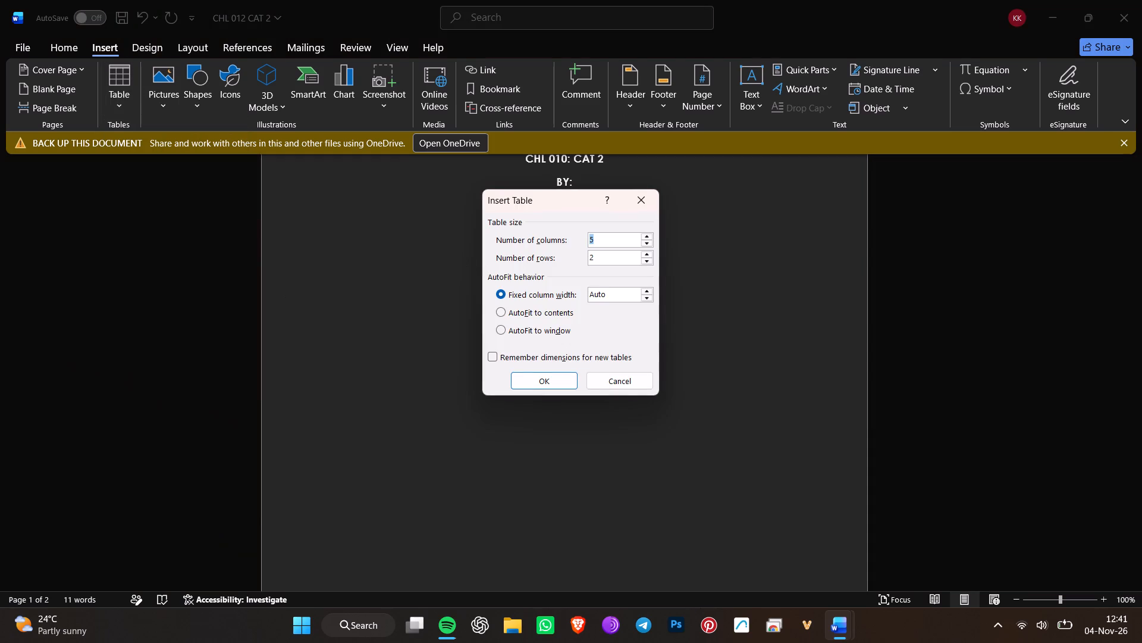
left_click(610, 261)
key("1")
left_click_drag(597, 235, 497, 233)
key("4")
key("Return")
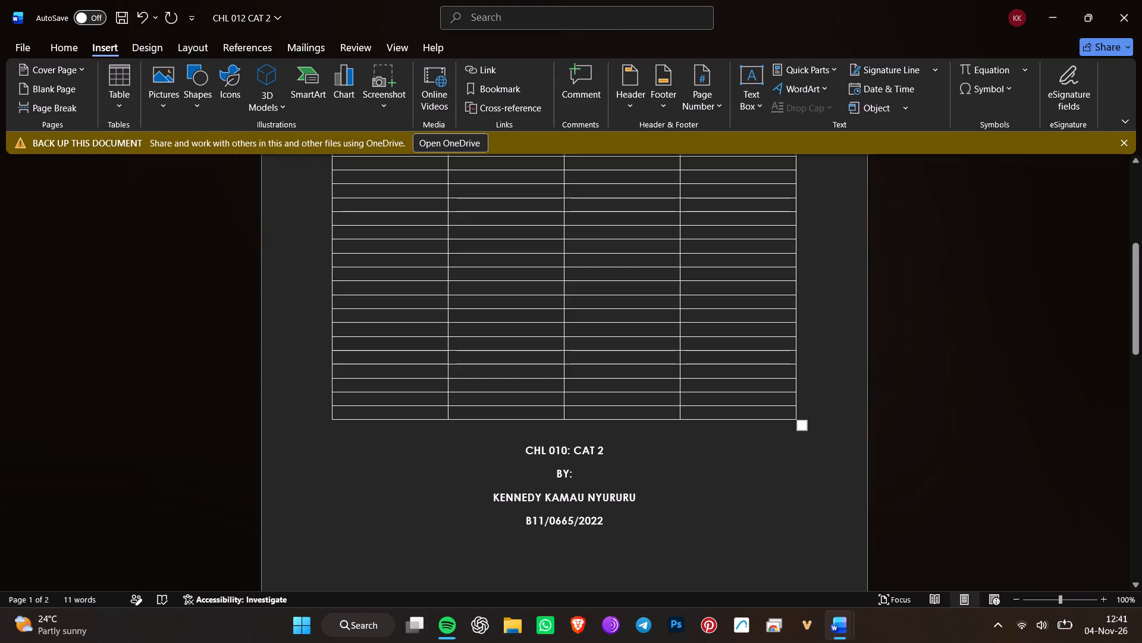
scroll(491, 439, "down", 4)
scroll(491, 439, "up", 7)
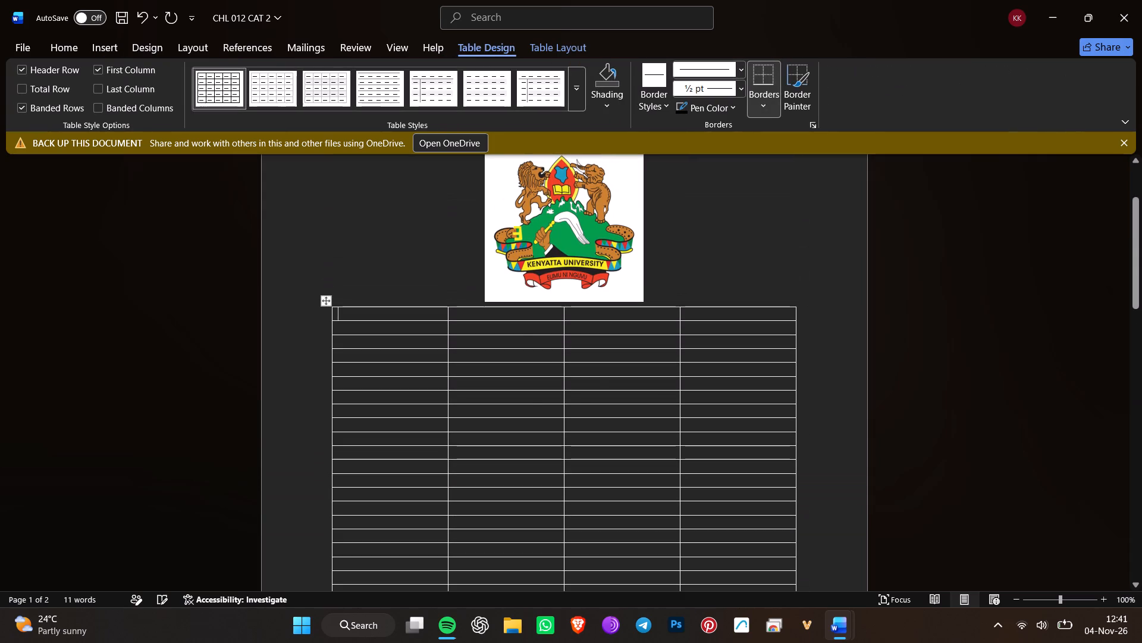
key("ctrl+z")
Add a left-aligned blank line below the registration number on the cover page.
scroll(512, 426, "down", 2)
left_click(560, 335)
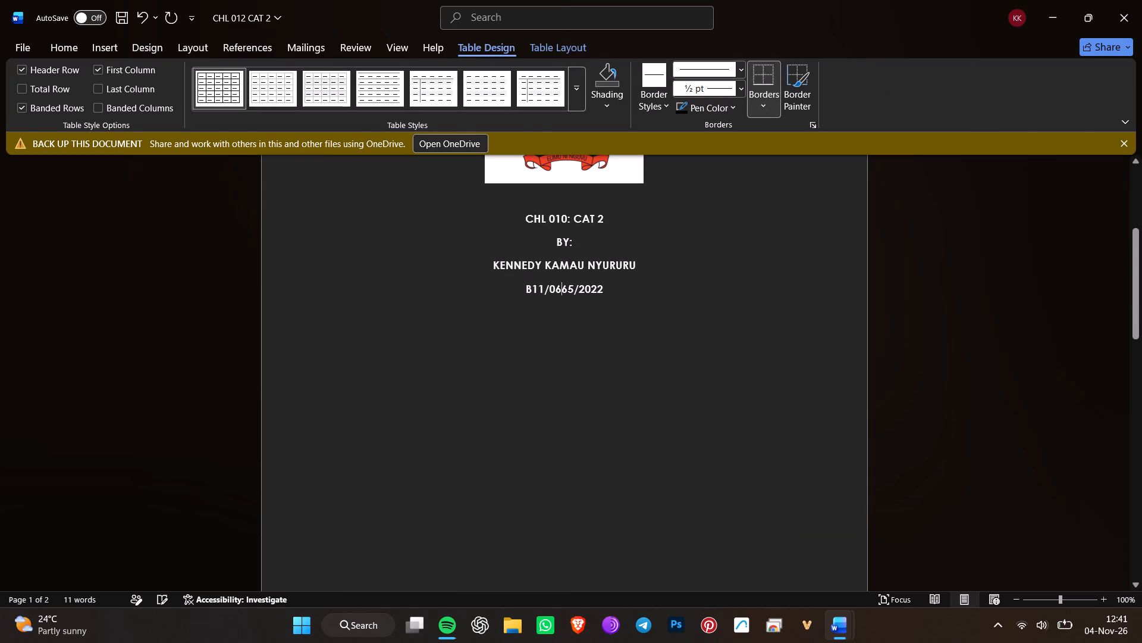
left_click(626, 300)
key("Return")
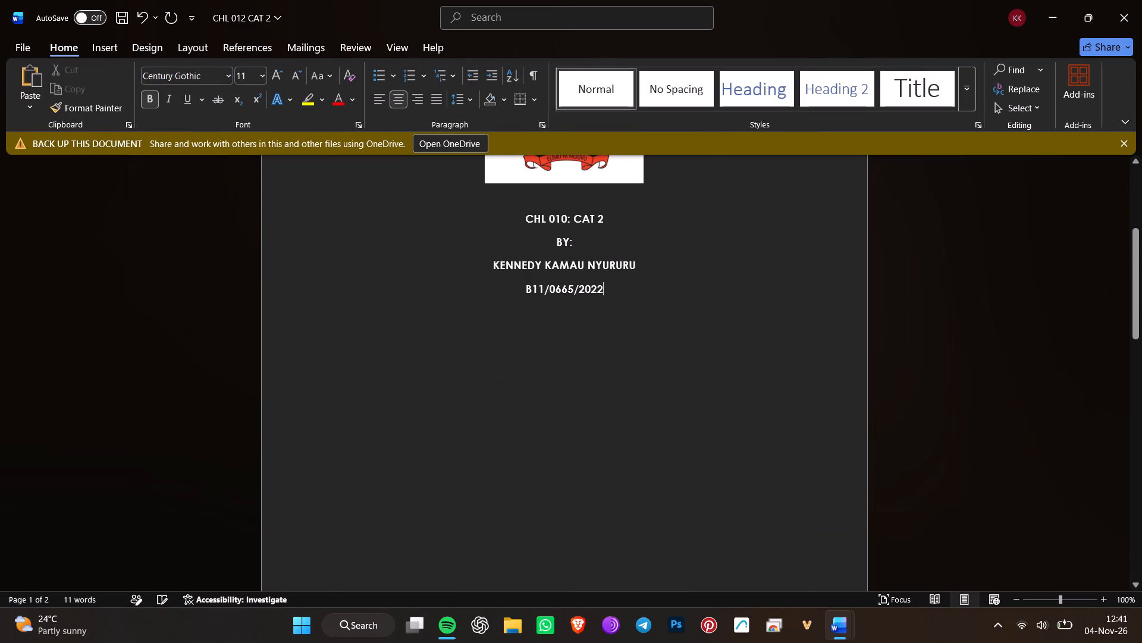
key("Return")
key("BackSpace")
key("BackSpace")
key("Return")
Insert a table with 4 columns and 21 rows below the registration number.
left_click(103, 48)
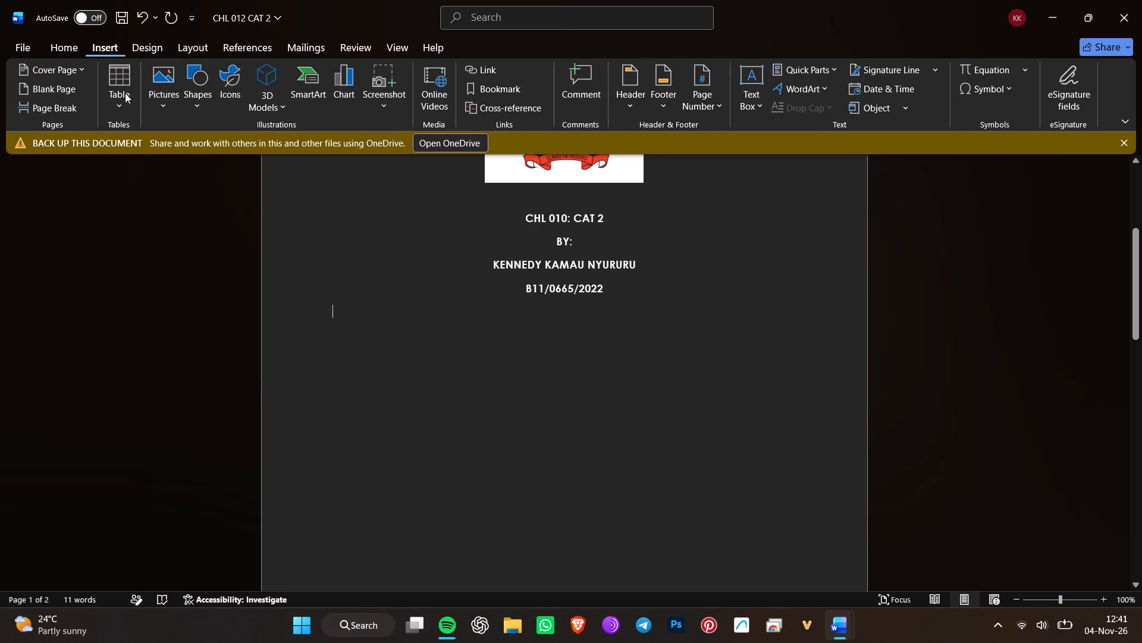
left_click(118, 102)
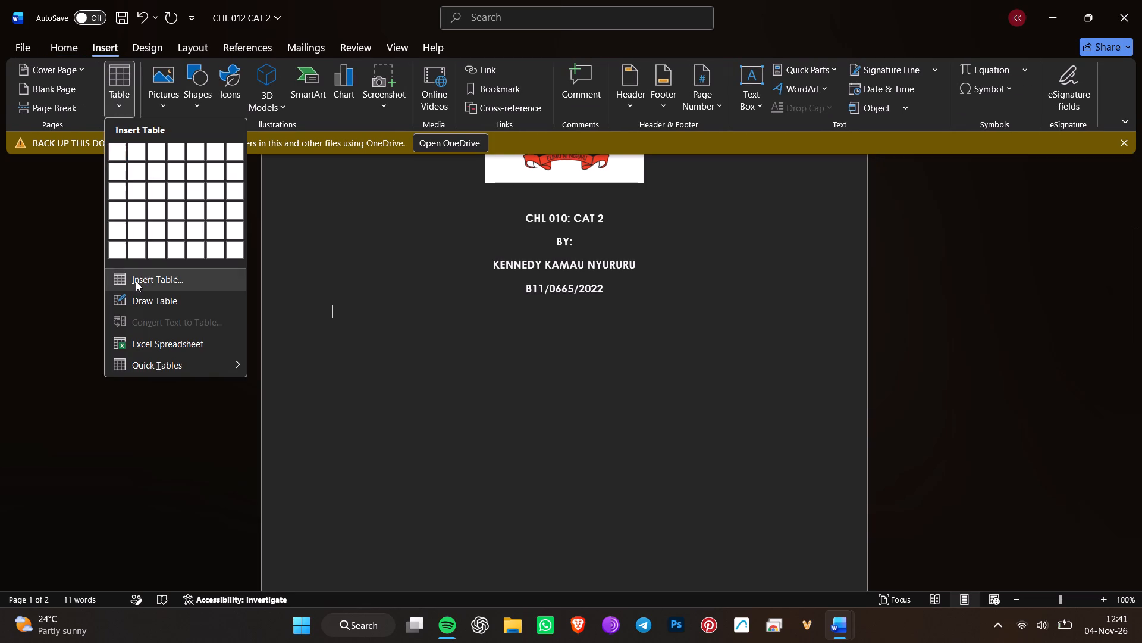
left_click(136, 281)
left_click(620, 257)
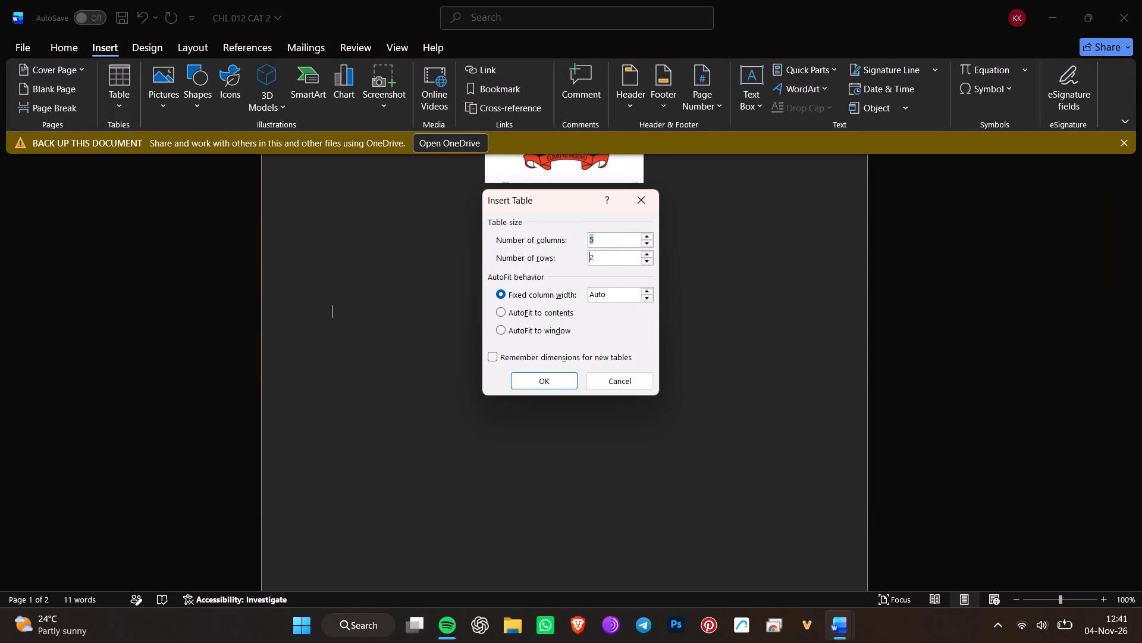
key("1")
left_click_drag(601, 239, 455, 239)
key("4")
left_click(558, 386)
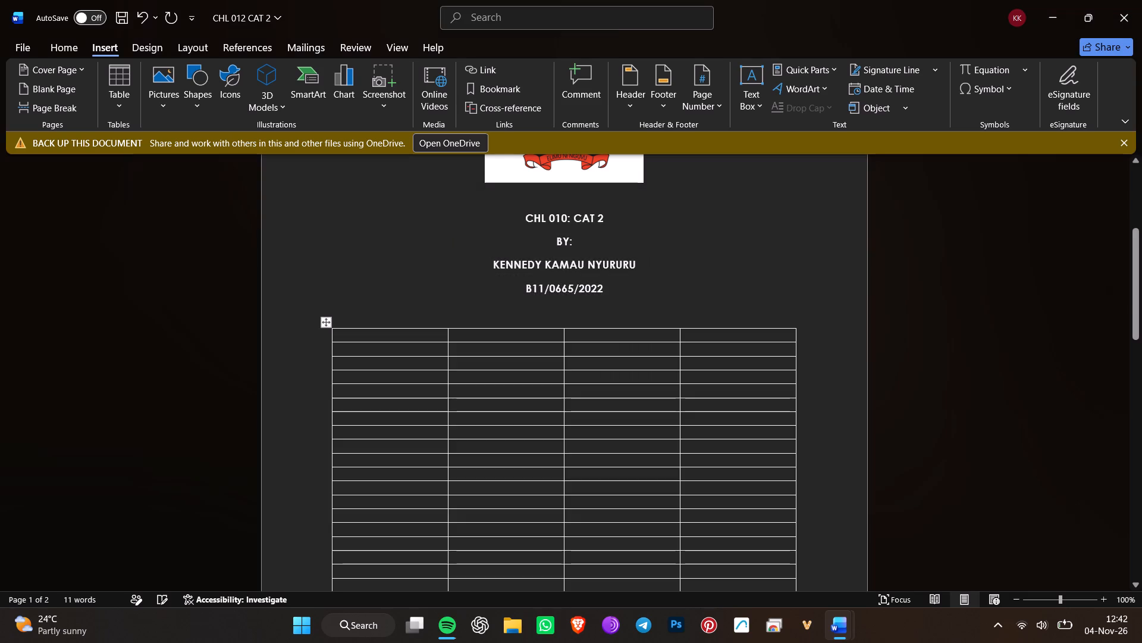
Copy the entire cover page, from the Kenyatta University heading through the end of the table.
scroll(580, 395, "down", 6)
left_click(817, 454)
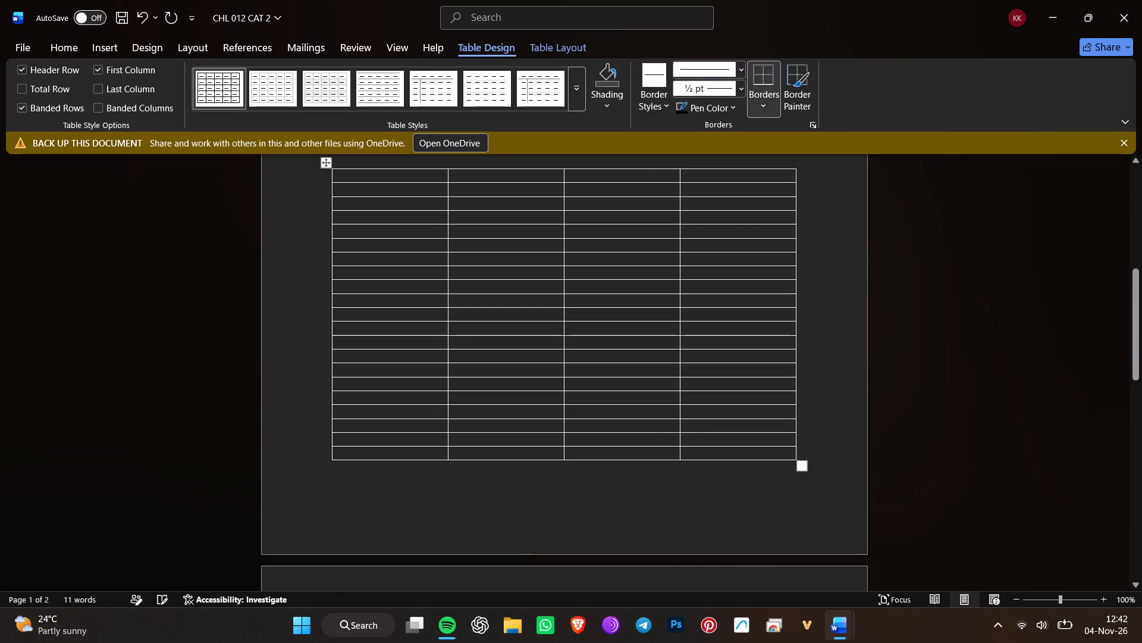
left_click_drag(821, 459, 439, 320)
scroll(522, 309, "up", 4)
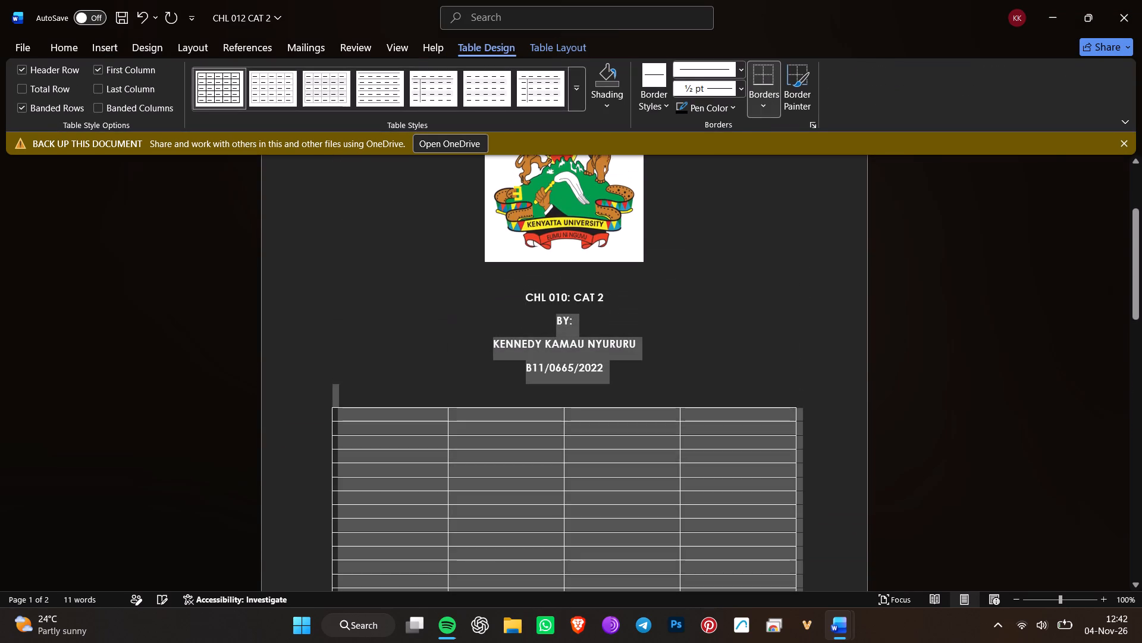
left_click_drag(439, 320, 393, 227)
scroll(439, 320, "up", 5)
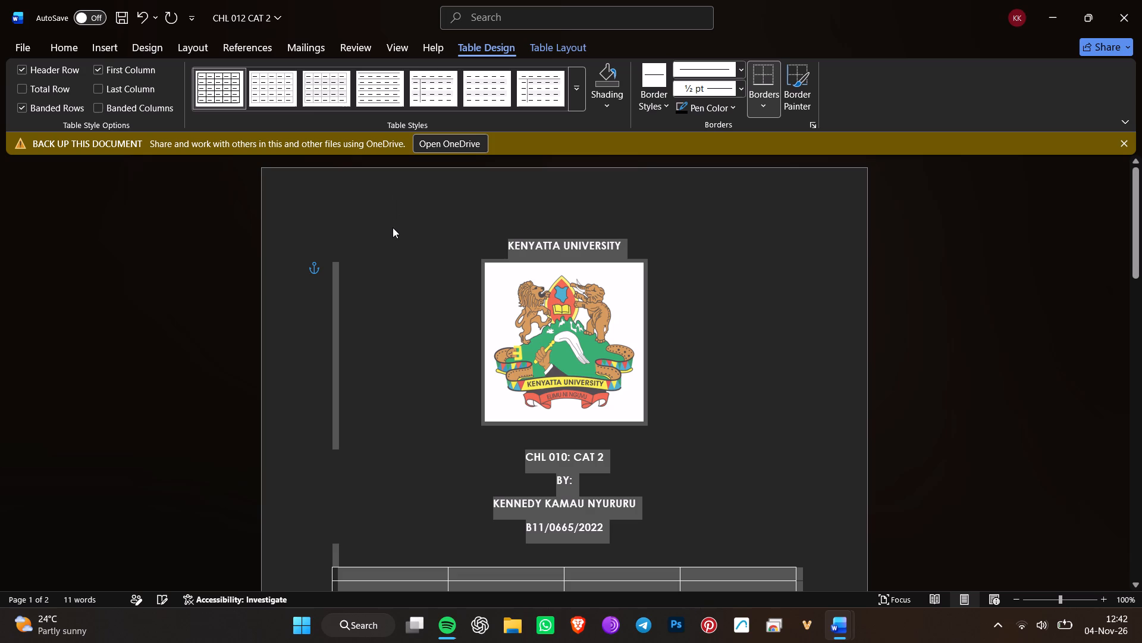
key("ctrl+c")
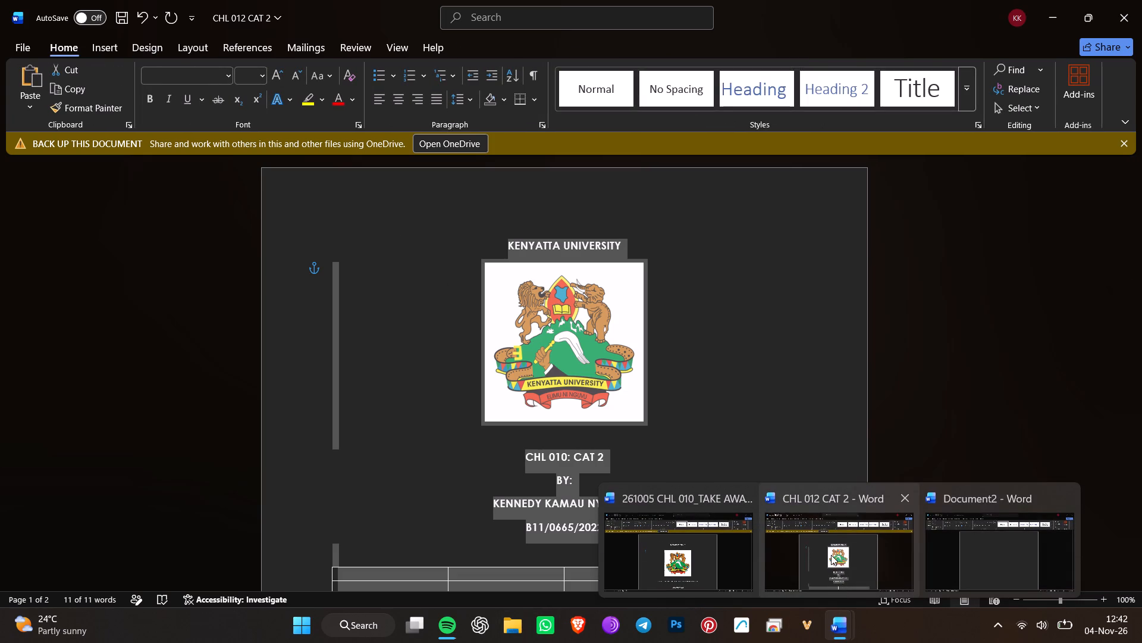
Paste the copied cover page with its table into the blank Document2.
left_click(978, 527)
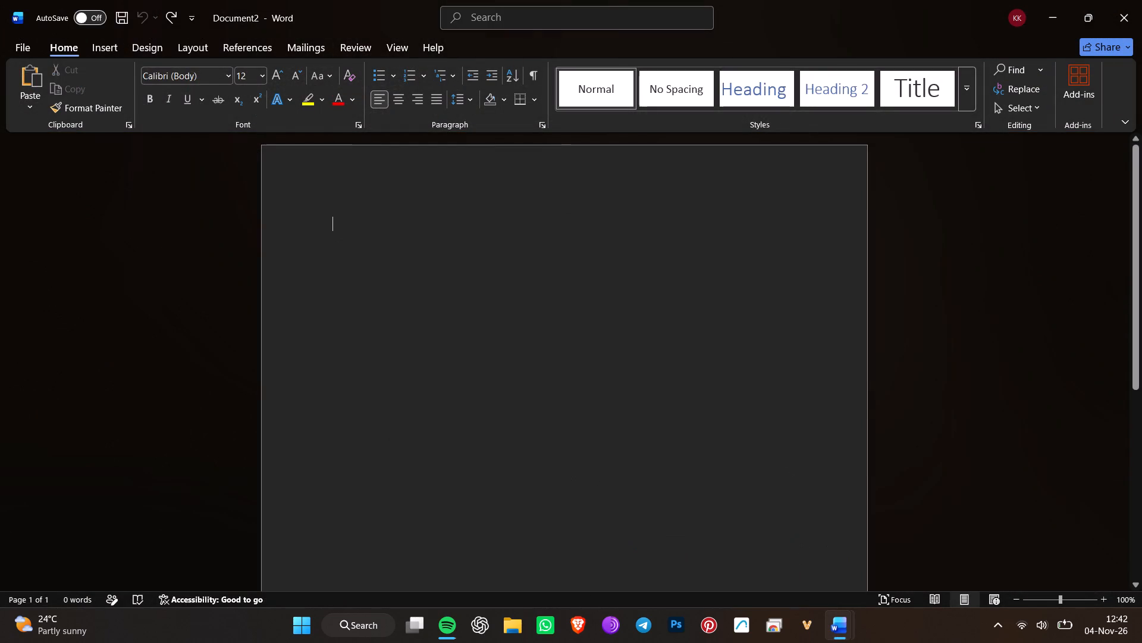
key("ctrl+v")
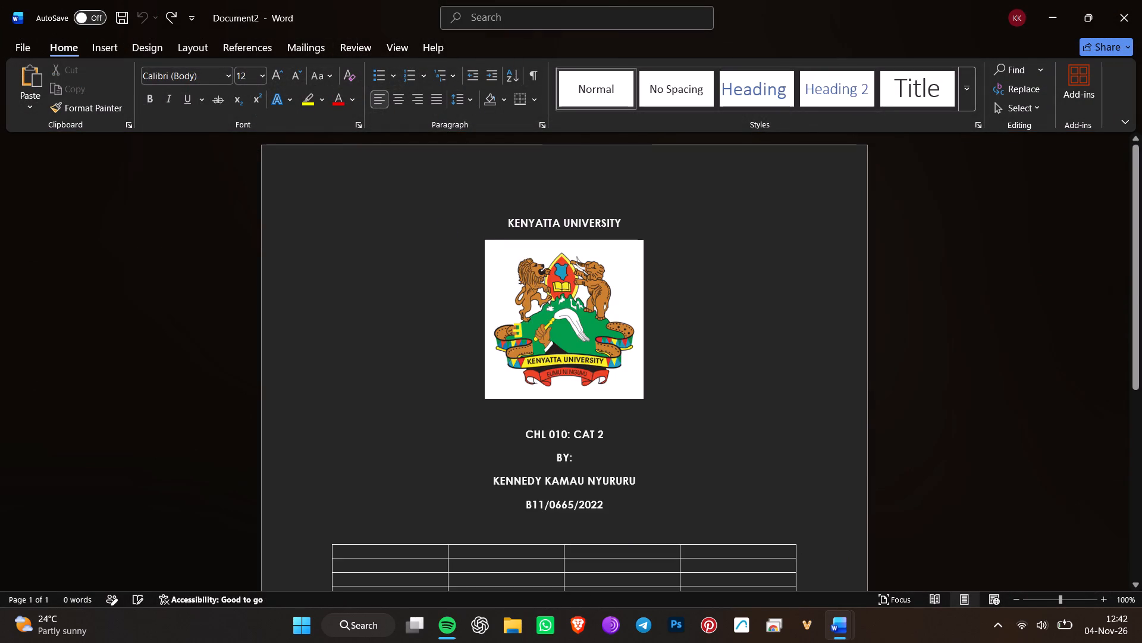
scroll(569, 304, "down", 15)
scroll(553, 333, "up", 9)
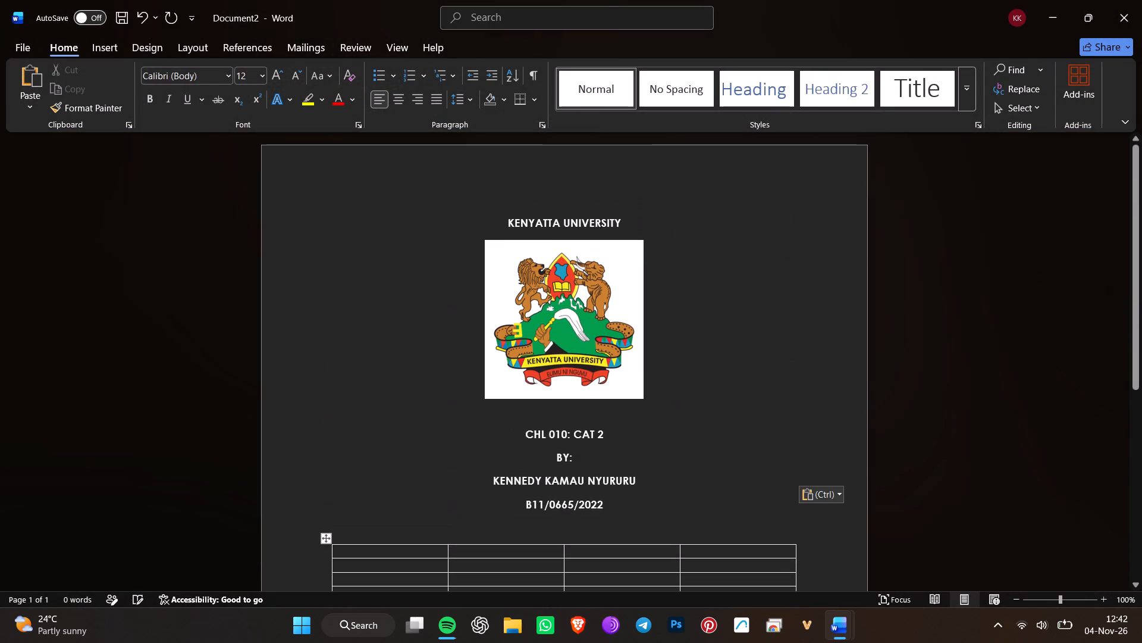
scroll(555, 335, "up", 1)
scroll(751, 331, "down", 6)
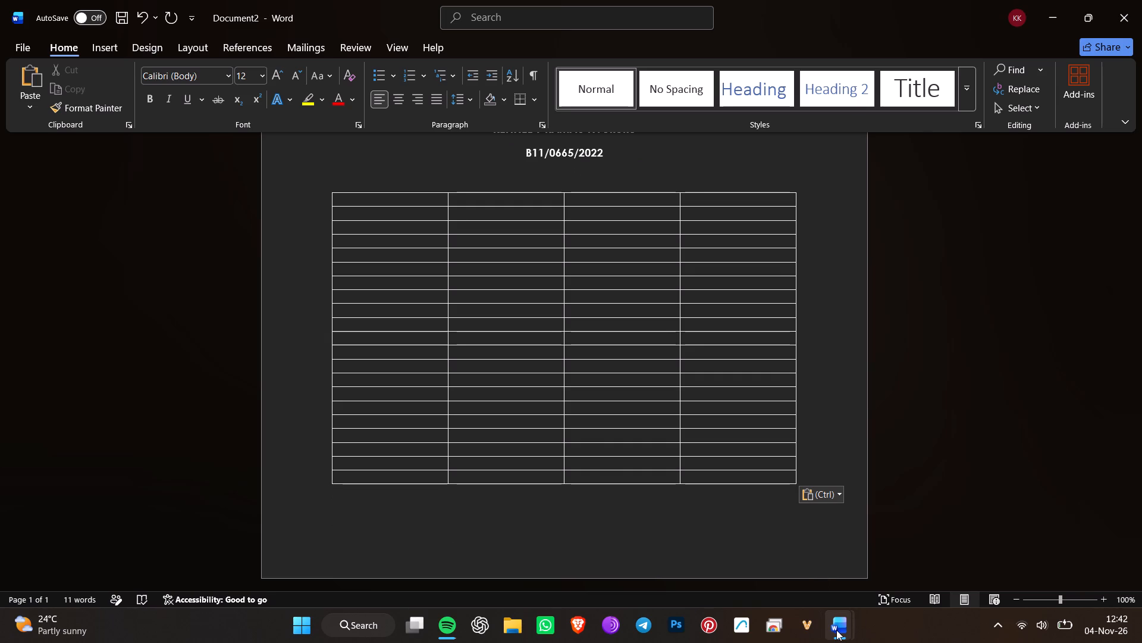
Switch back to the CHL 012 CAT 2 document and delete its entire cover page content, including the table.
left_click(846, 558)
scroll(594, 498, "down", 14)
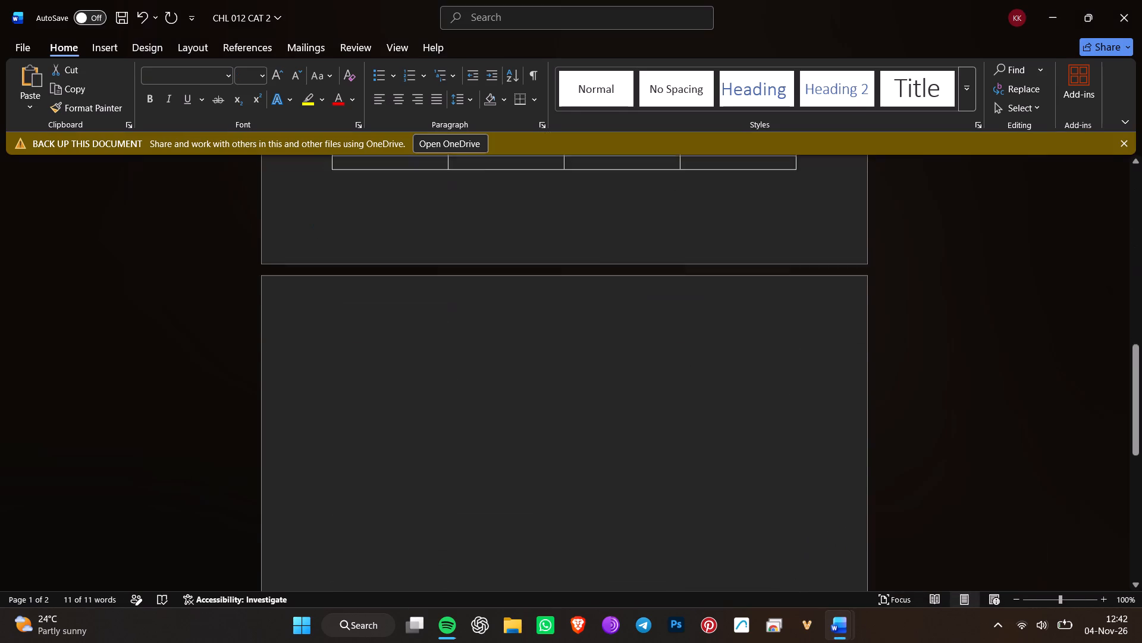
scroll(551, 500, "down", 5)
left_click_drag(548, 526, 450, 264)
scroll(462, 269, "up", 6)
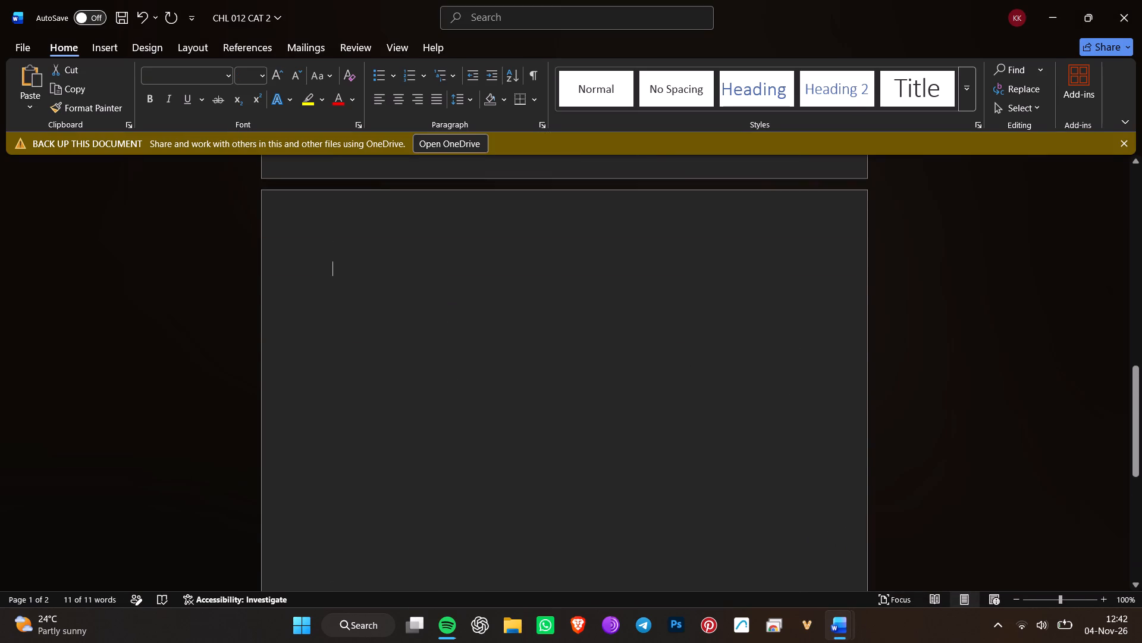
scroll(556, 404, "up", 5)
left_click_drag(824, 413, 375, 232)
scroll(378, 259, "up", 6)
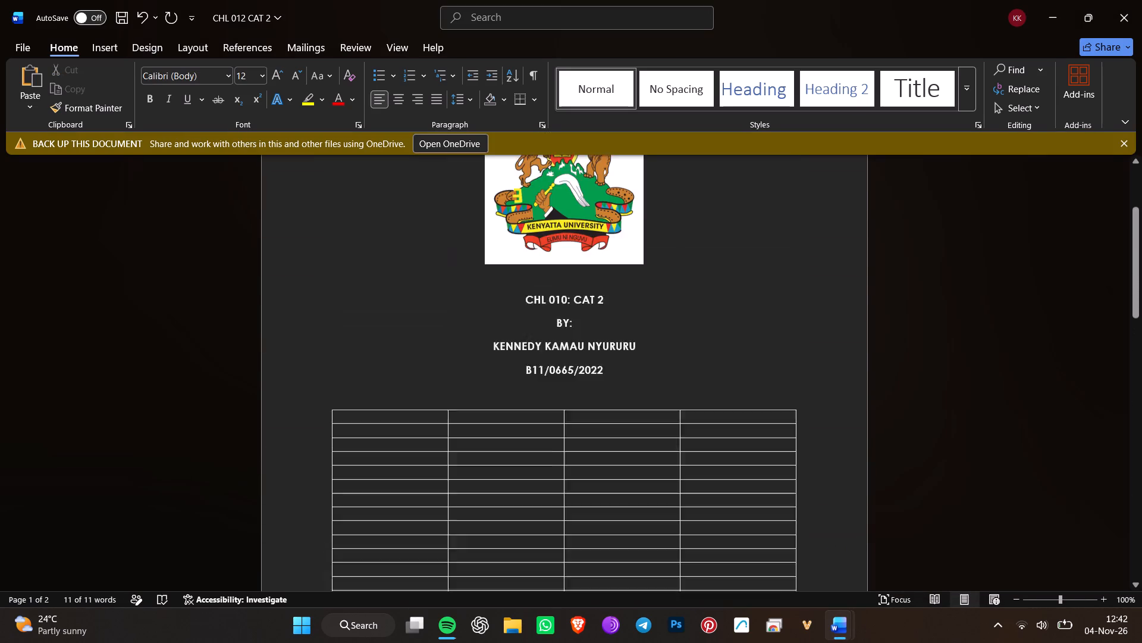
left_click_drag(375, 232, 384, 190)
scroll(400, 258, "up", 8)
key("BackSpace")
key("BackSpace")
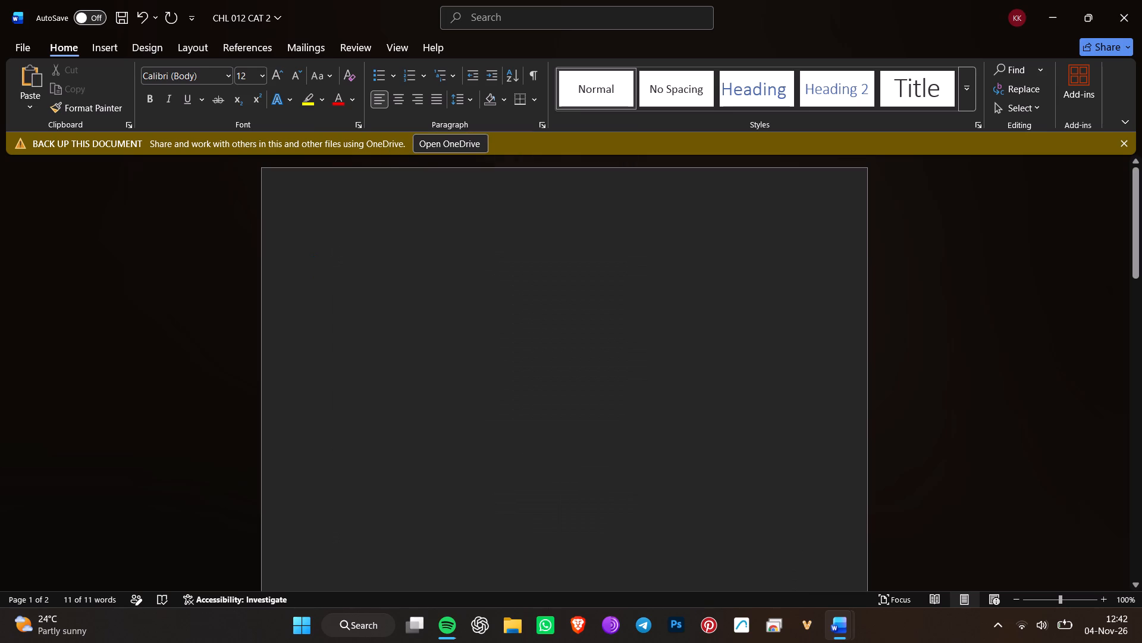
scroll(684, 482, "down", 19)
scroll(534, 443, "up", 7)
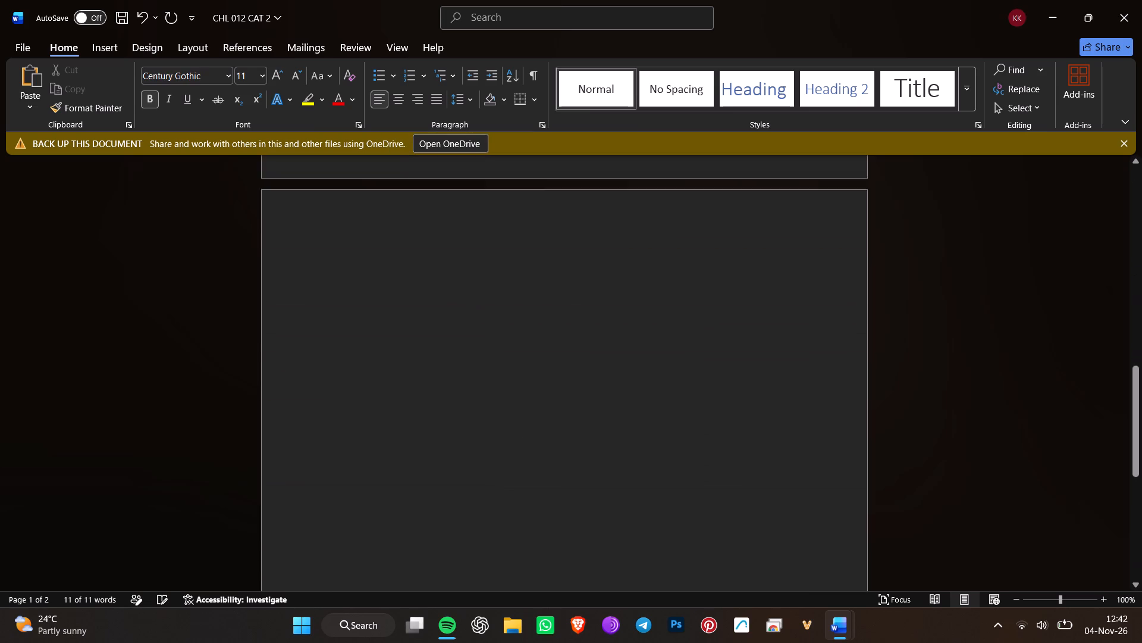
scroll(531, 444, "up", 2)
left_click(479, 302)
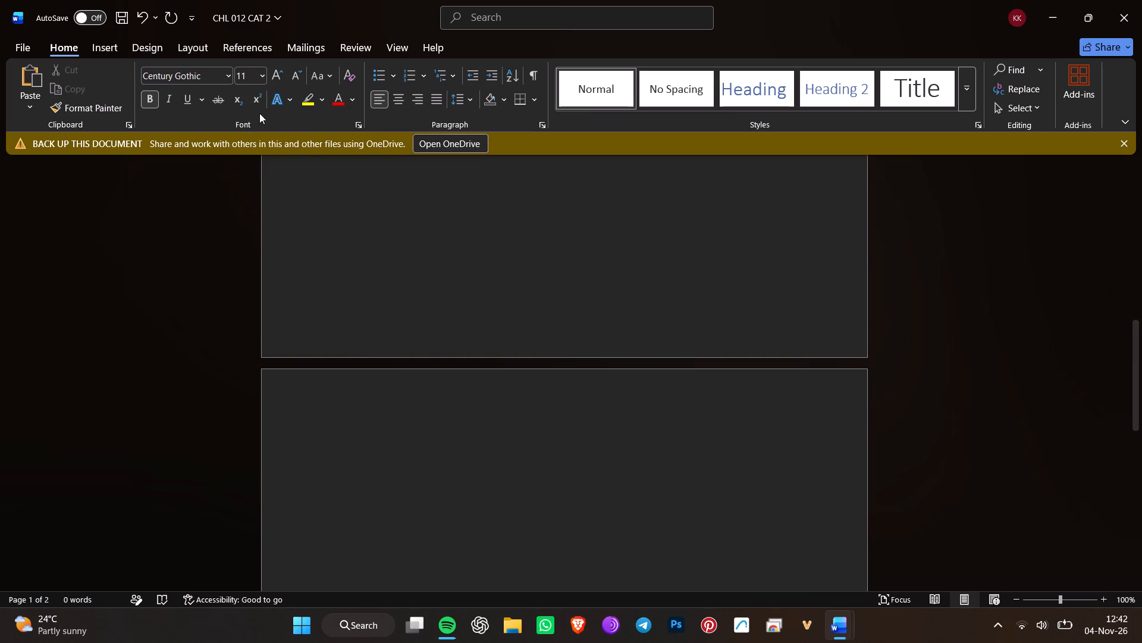
Close the CHL 012 CAT 2 document without saving its changes.
key("Escape")
left_click(1119, 18)
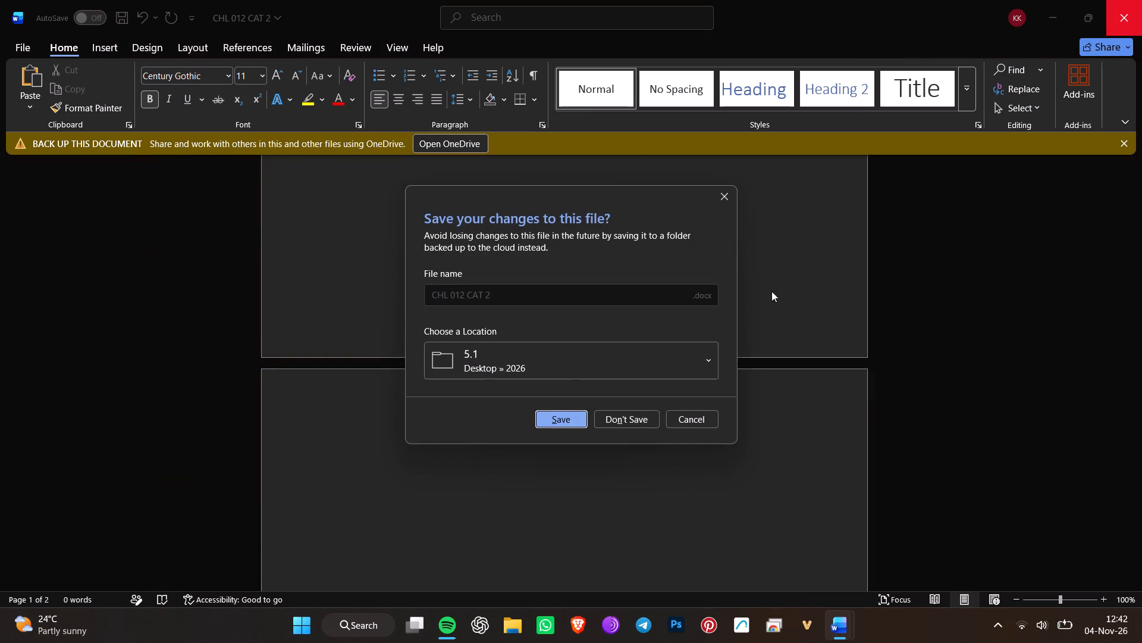
left_click(639, 426)
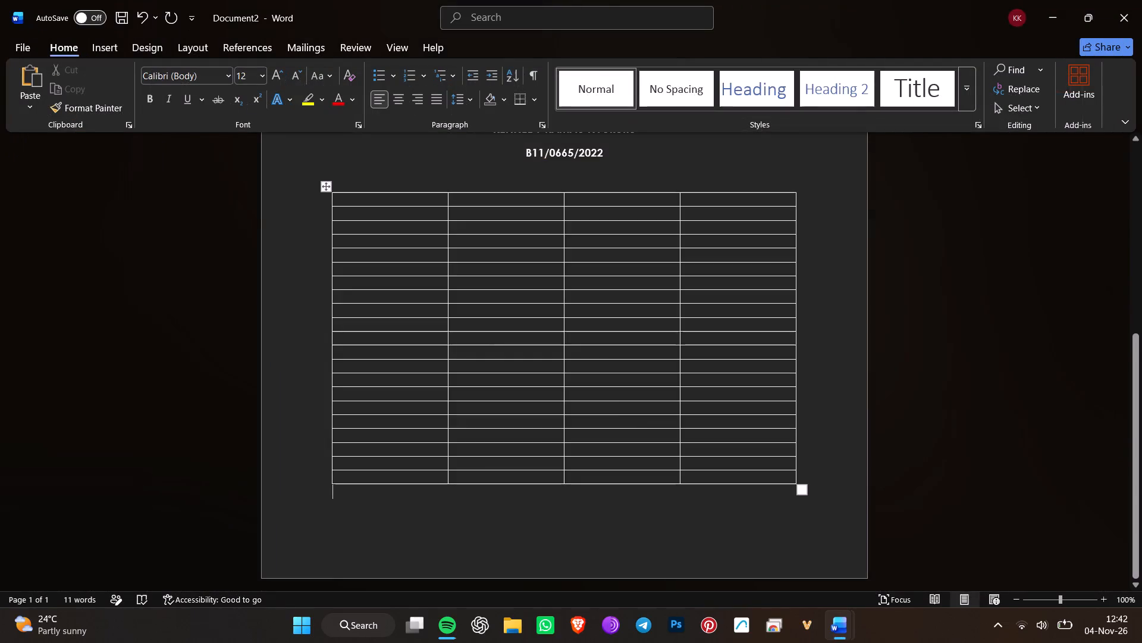
Save Document2 as CHL 012 CAT 2 in the Desktop > 2026 > 5.1 folder, replacing the existing file.
scroll(579, 485, "up", 5)
scroll(537, 464, "up", 5)
key("ctrl+s")
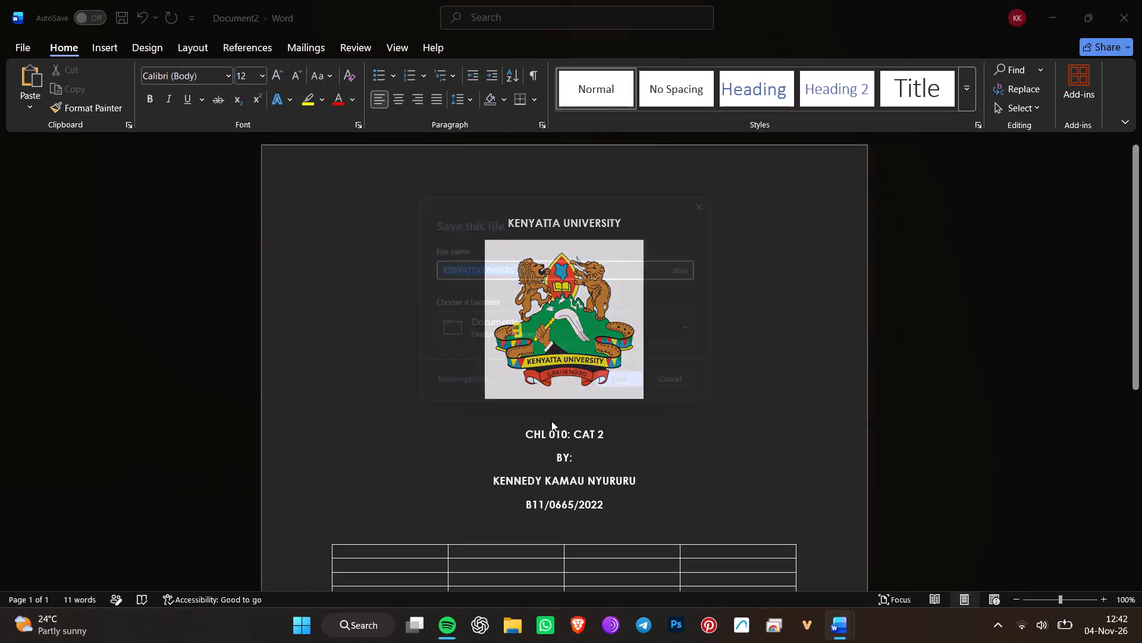
left_click(461, 387)
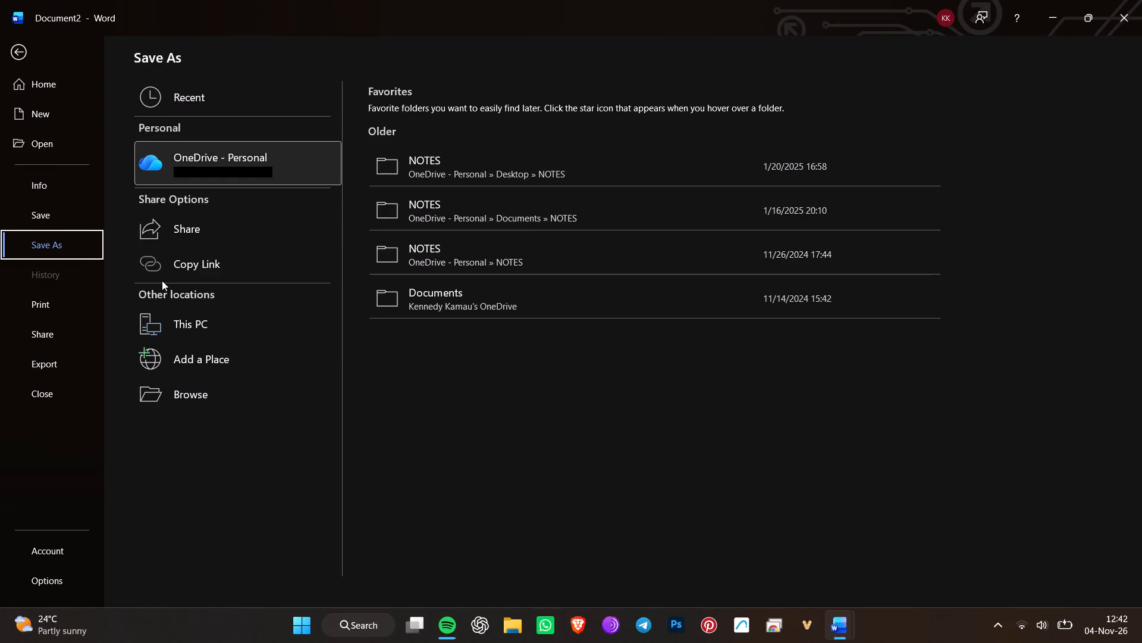
left_click(181, 309)
double_click(453, 170)
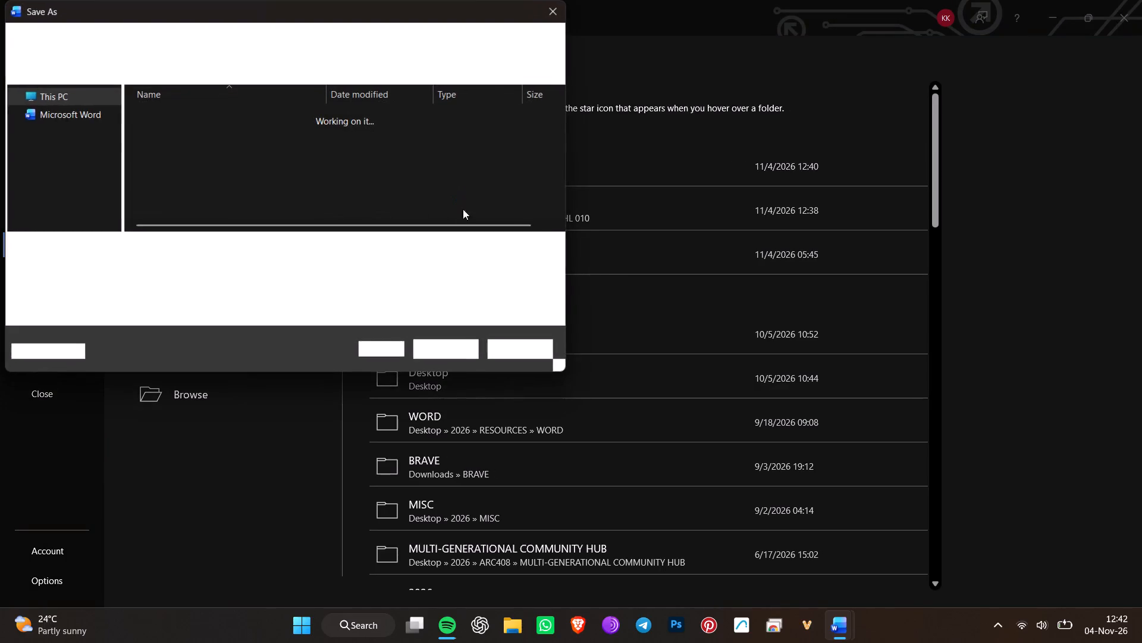
scroll(218, 185, "down", 5)
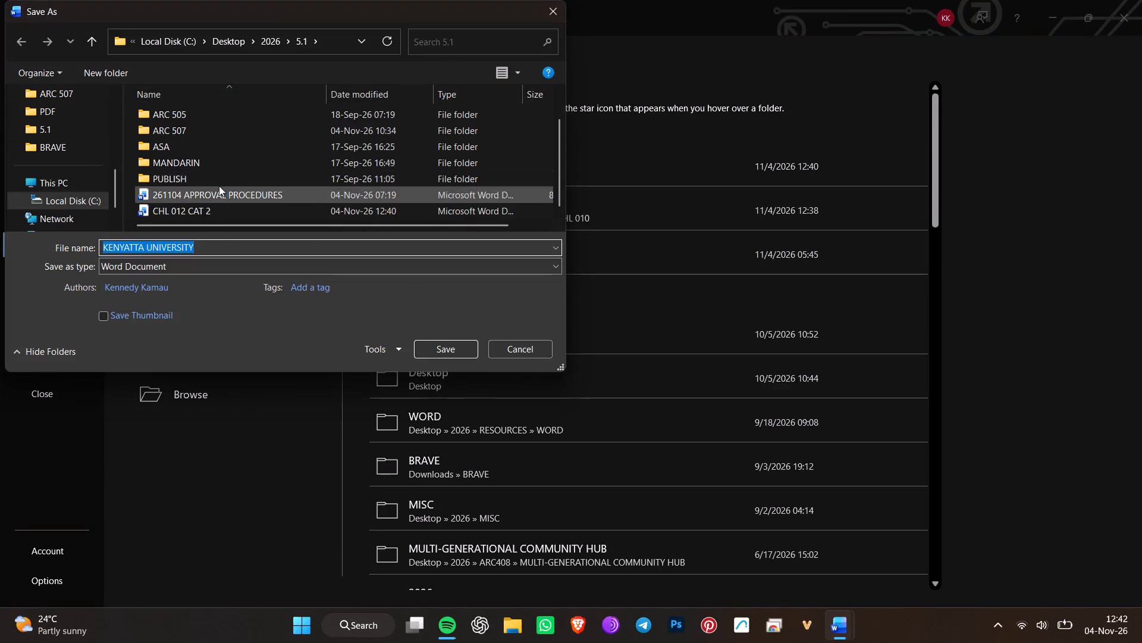
left_click(199, 203)
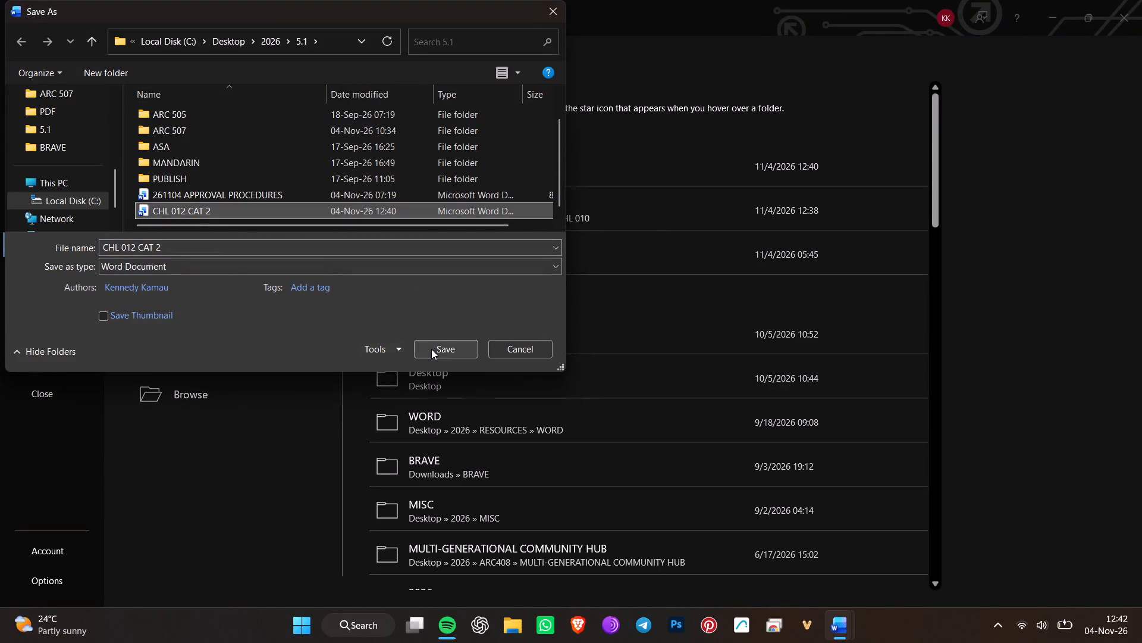
left_click(431, 349)
left_click(546, 352)
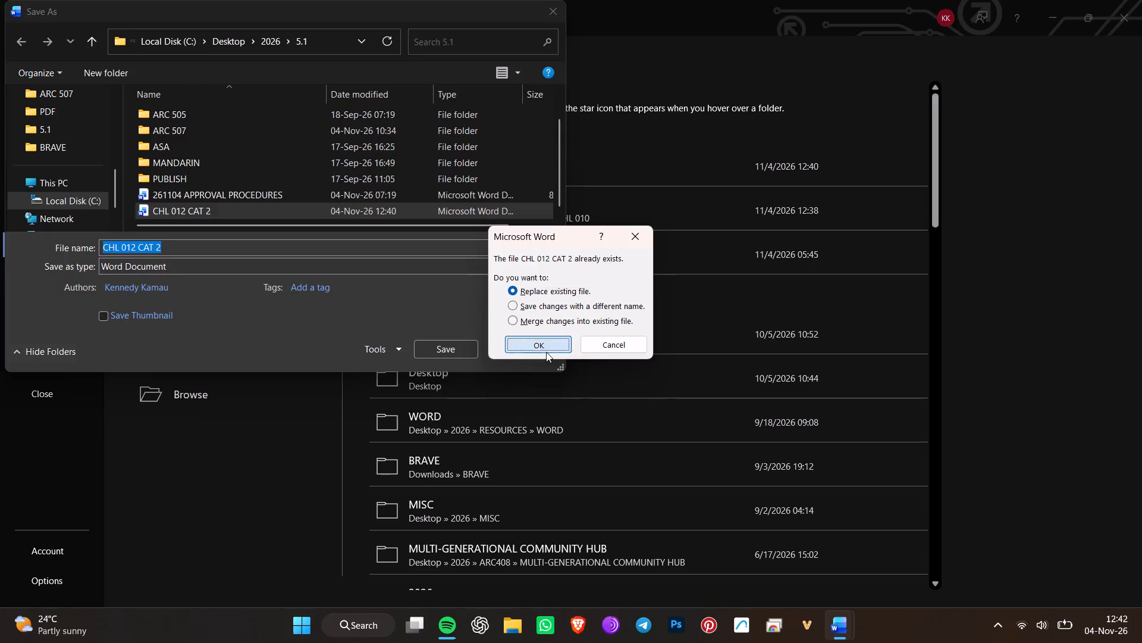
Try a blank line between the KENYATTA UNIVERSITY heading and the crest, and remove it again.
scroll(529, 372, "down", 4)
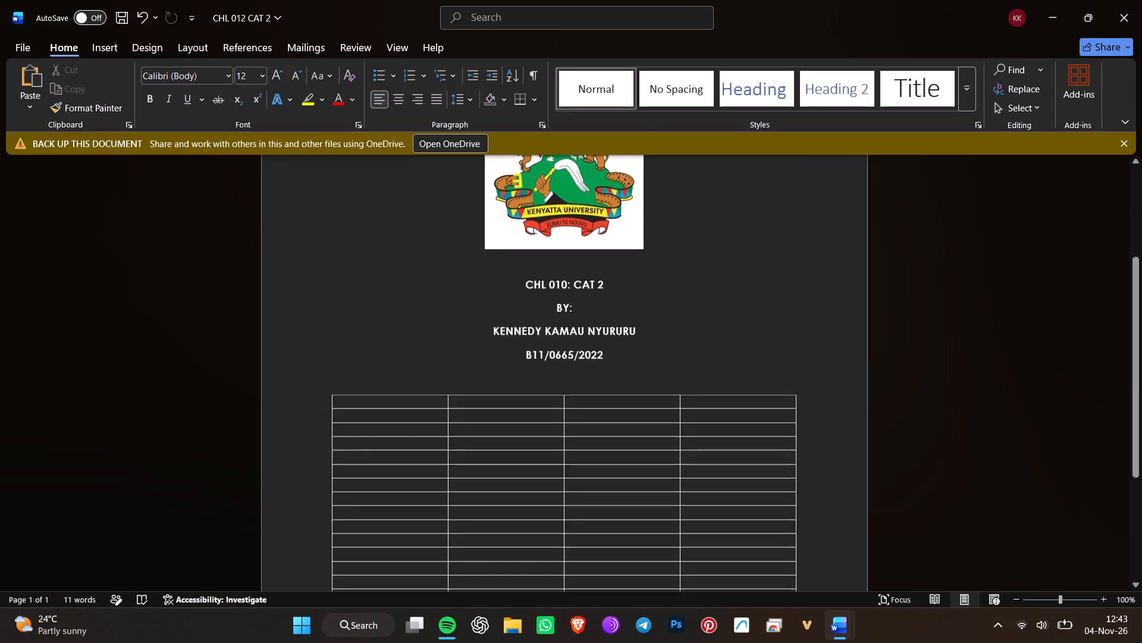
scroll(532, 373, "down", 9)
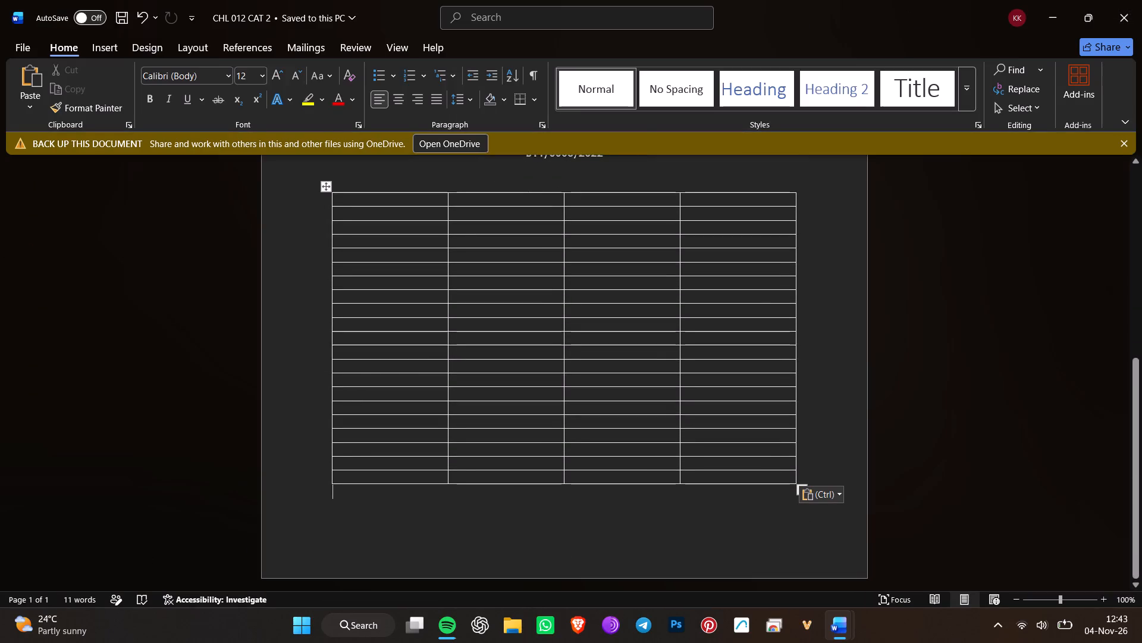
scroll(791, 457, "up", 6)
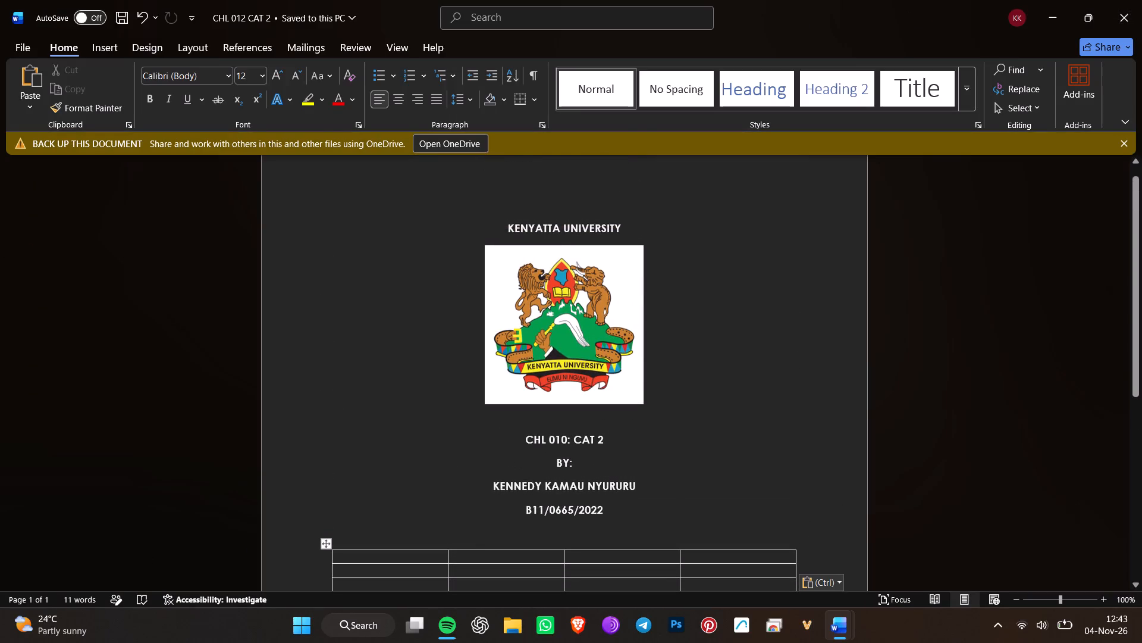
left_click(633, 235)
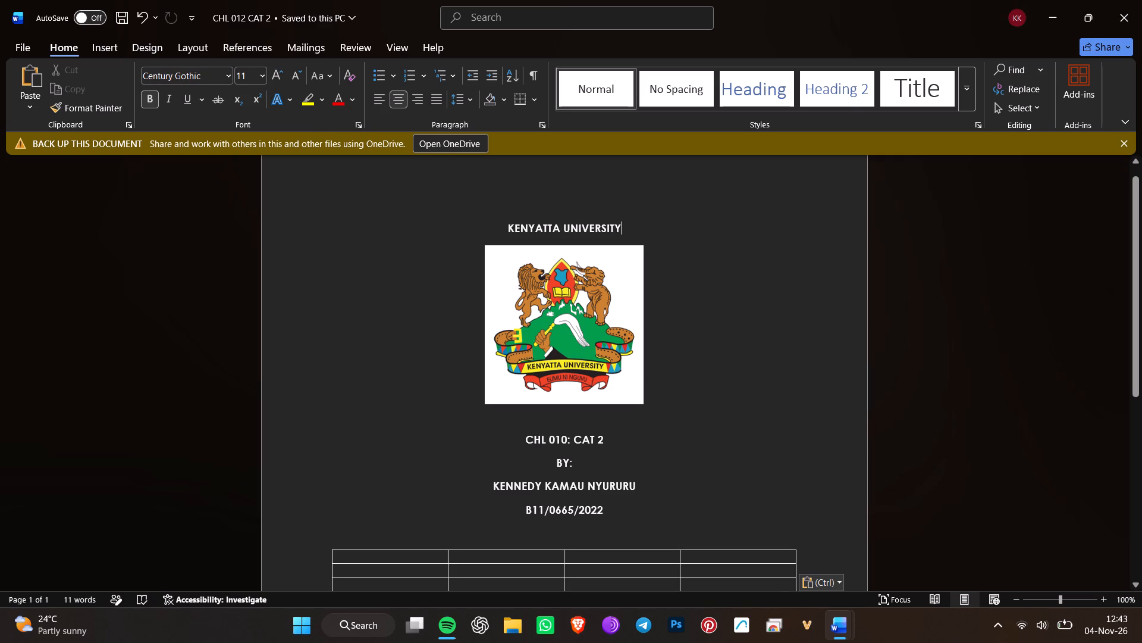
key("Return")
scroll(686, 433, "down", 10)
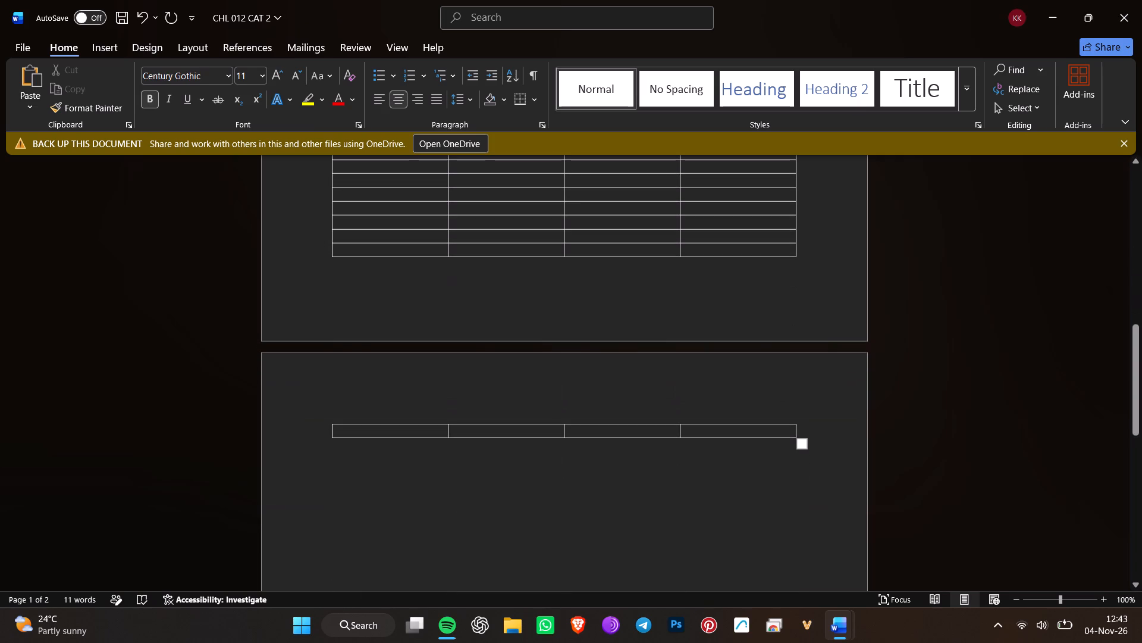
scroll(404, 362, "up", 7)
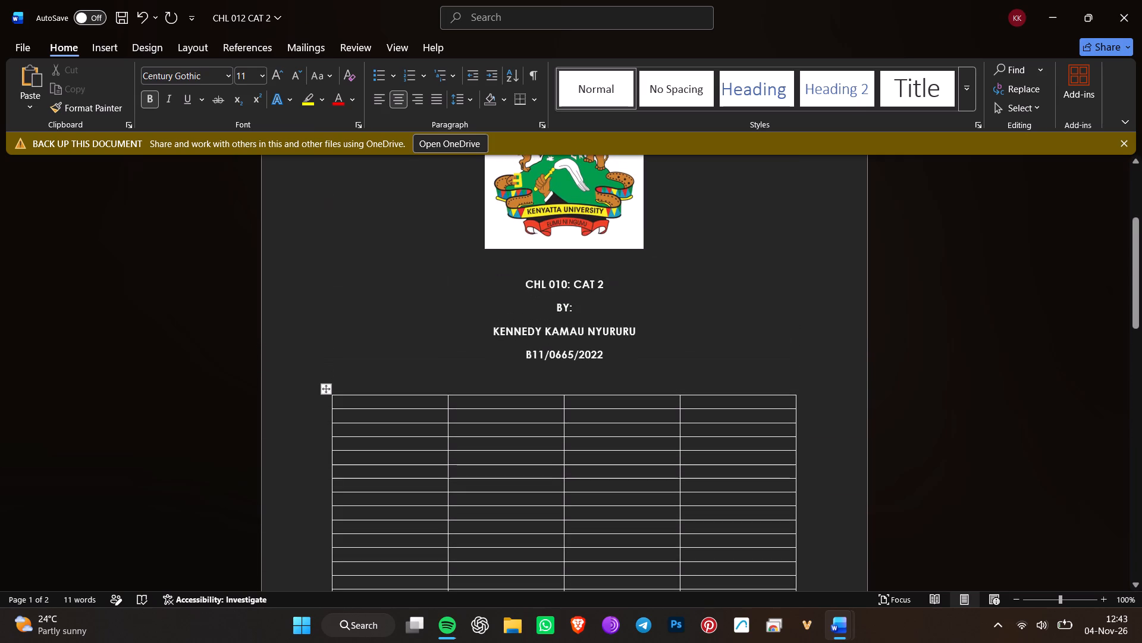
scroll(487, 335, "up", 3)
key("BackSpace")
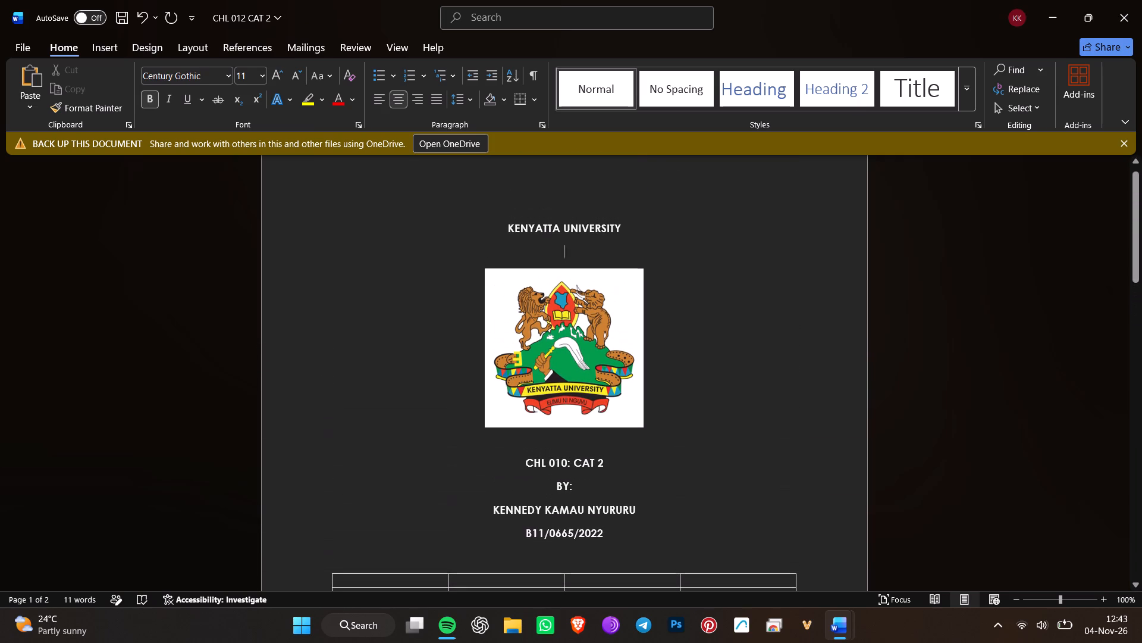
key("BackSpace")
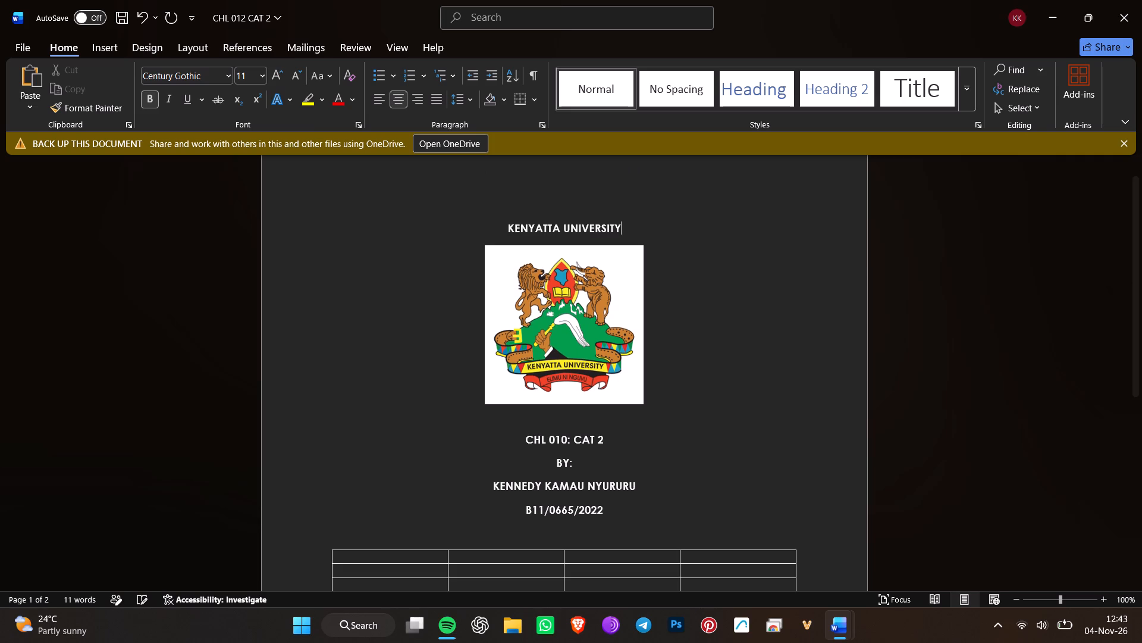
Fill the table's header row with Question, Answers, Question and Answers across the four columns.
scroll(620, 358, "down", 5)
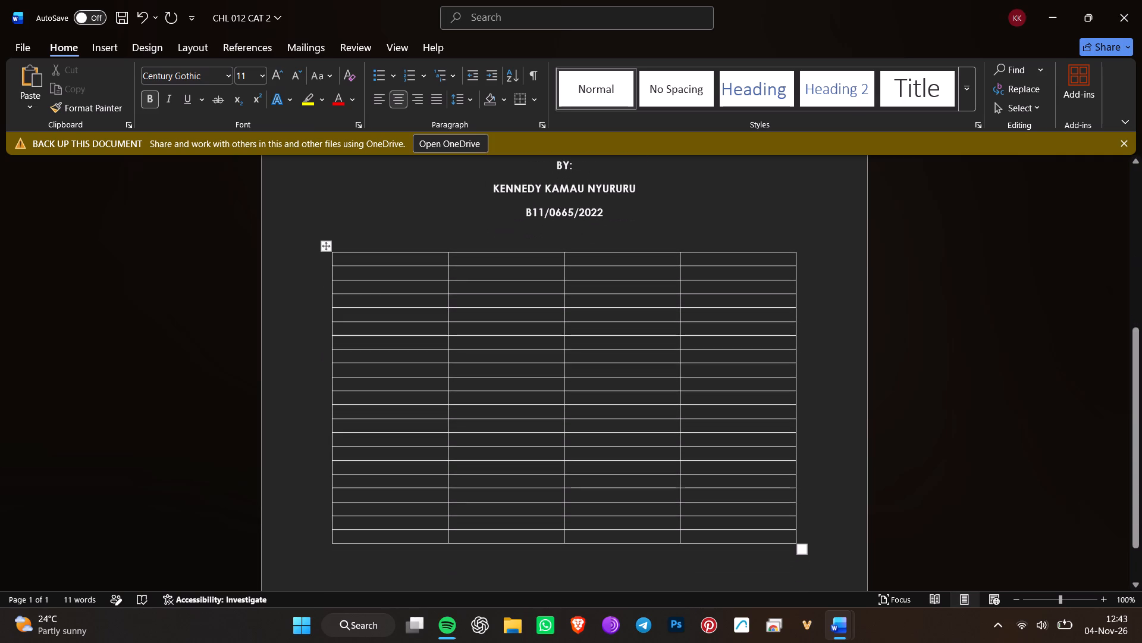
left_click(402, 261)
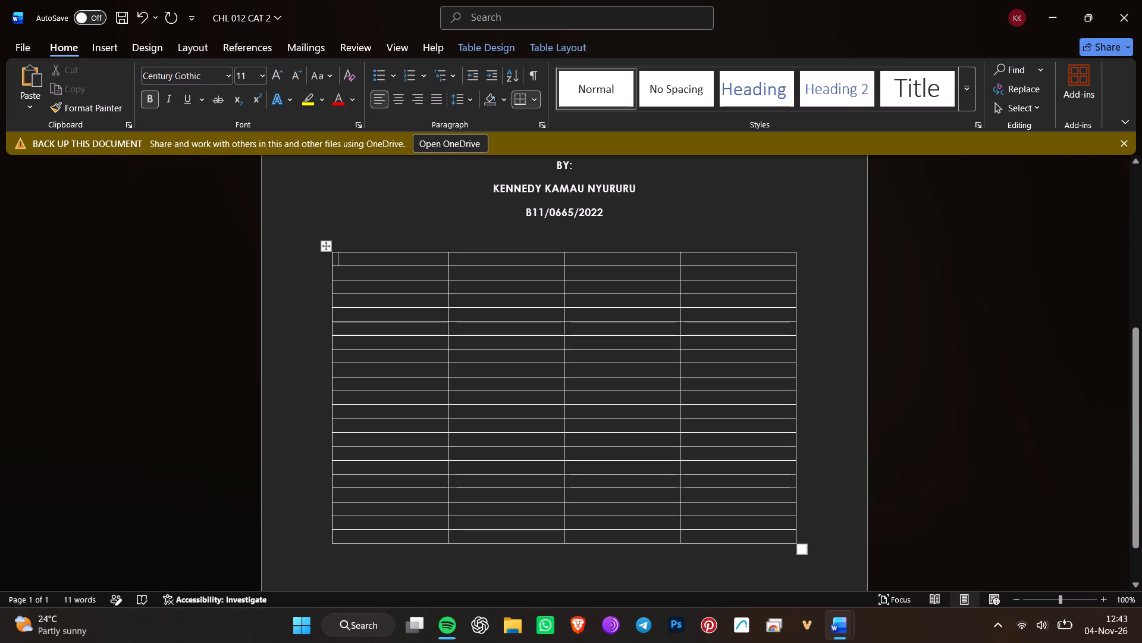
key("shift+q")
key("BackSpace")
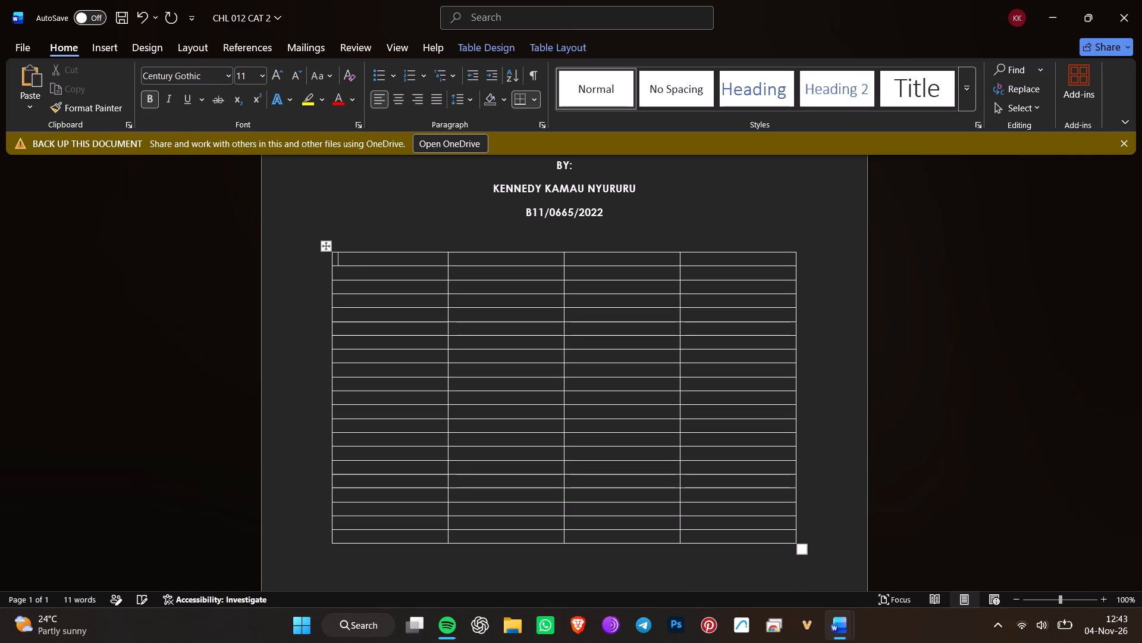
key("q")
type("uestion")
left_click(614, 258)
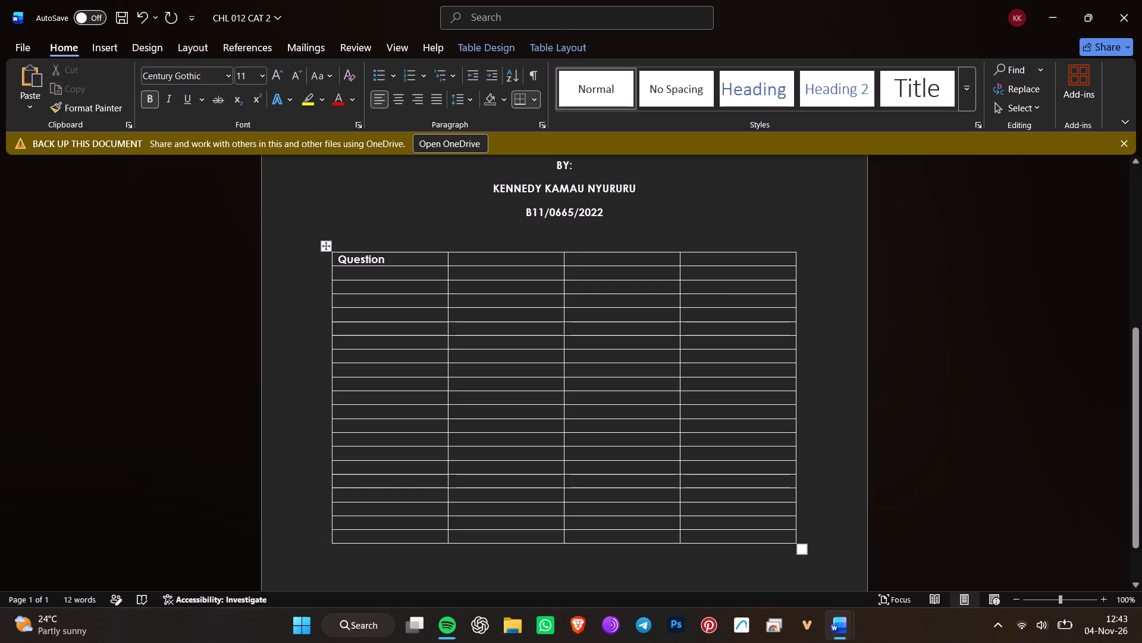
key("shift+q")
type("uestion")
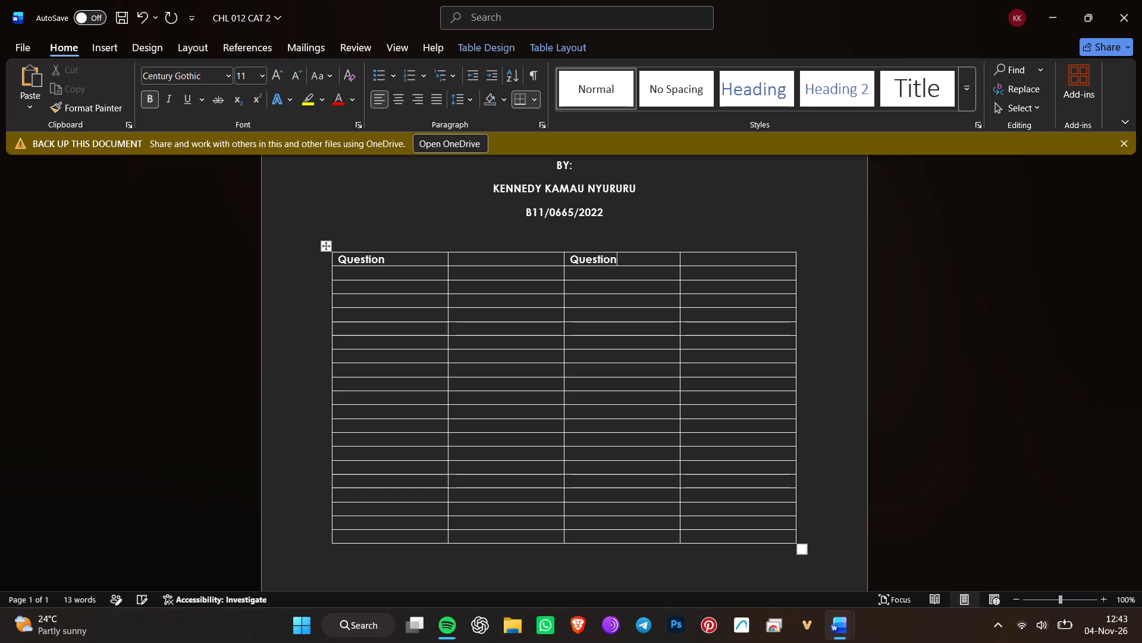
left_click(490, 258)
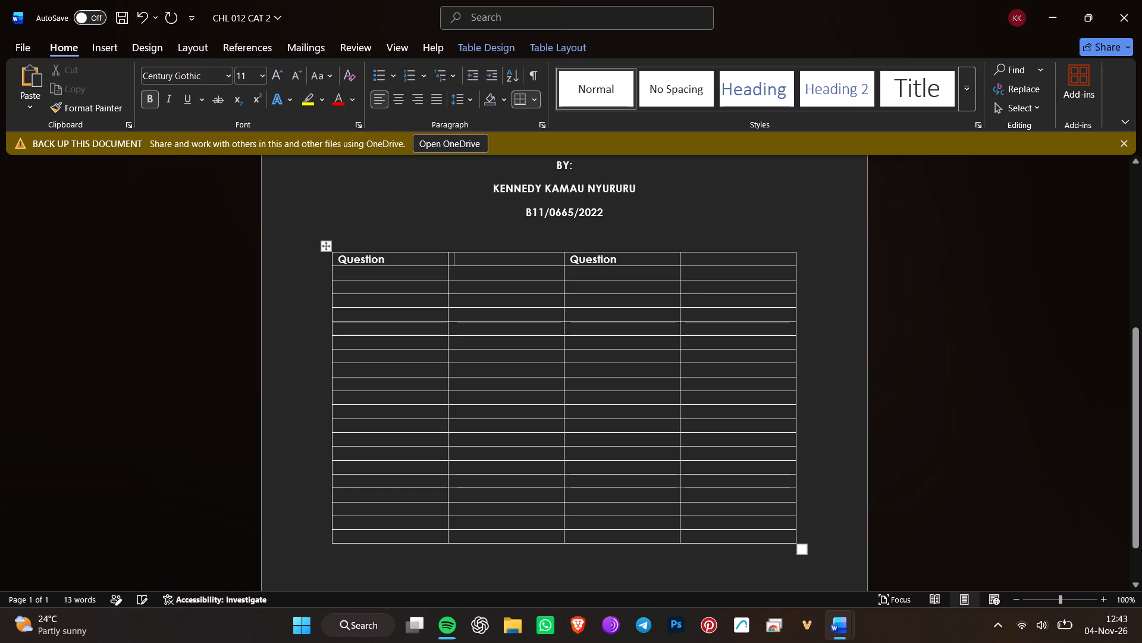
type("Answers")
left_click(730, 263)
type("Answers")
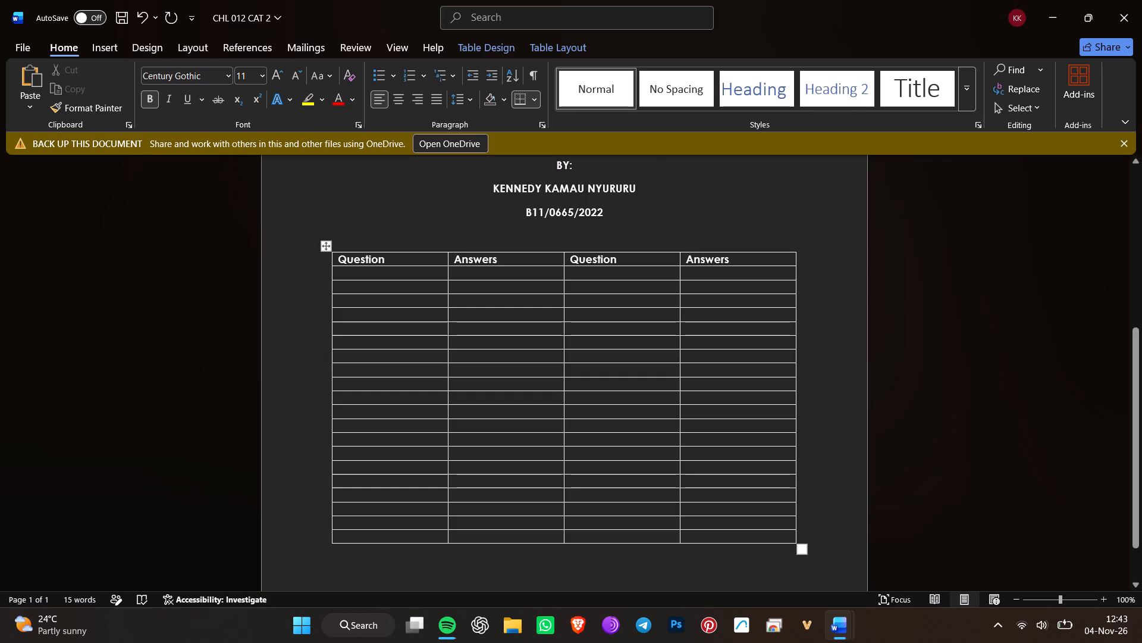
Narrow both Question columns of the table to just fit their header text, giving the freed width to the Answers columns.
left_click_drag(447, 332, 391, 339)
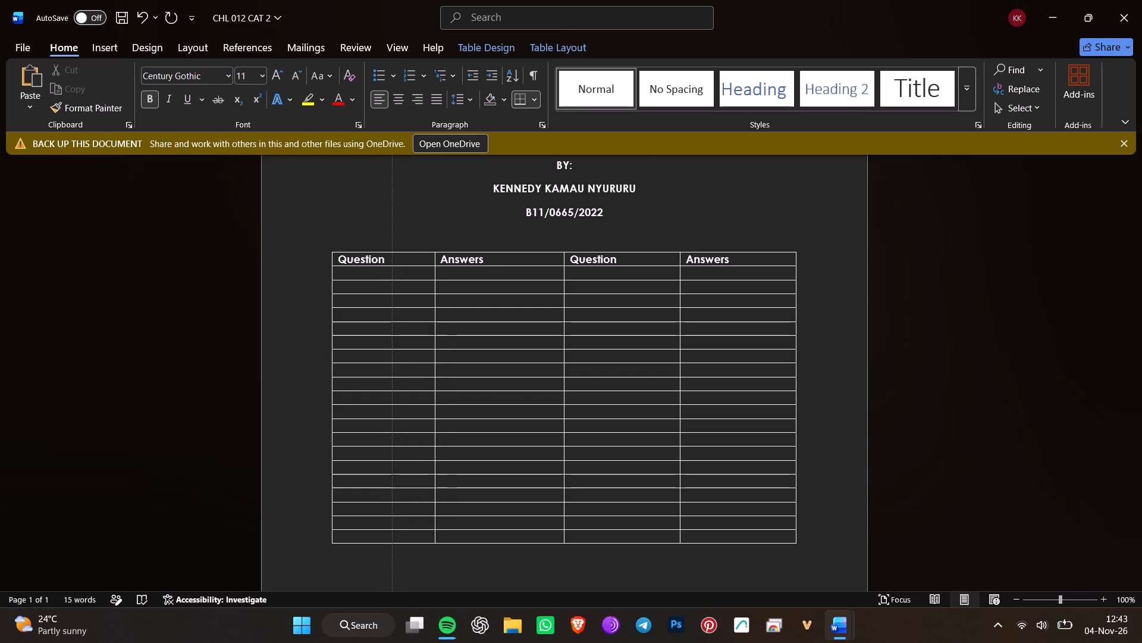
left_click_drag(391, 339, 386, 341)
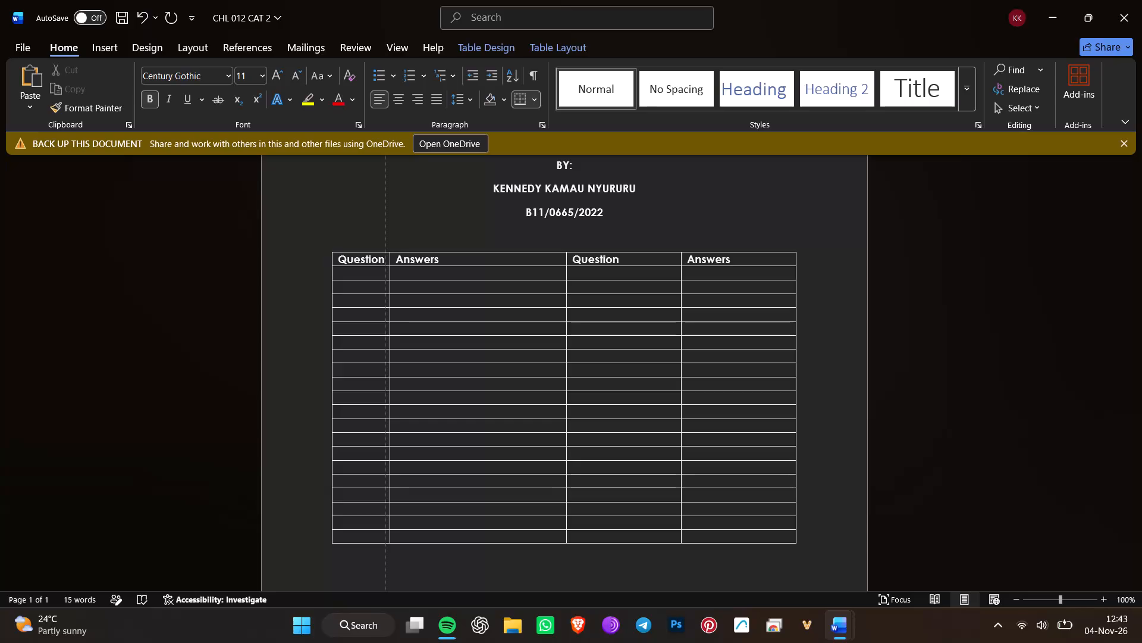
left_click_drag(386, 341, 391, 344)
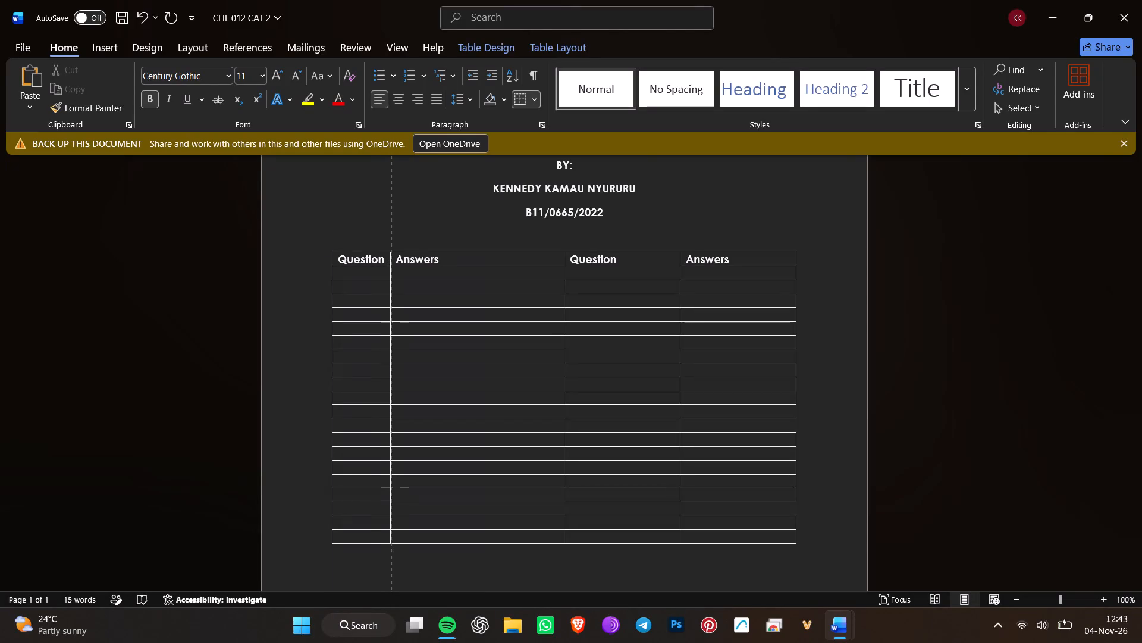
left_click_drag(391, 344, 391, 344)
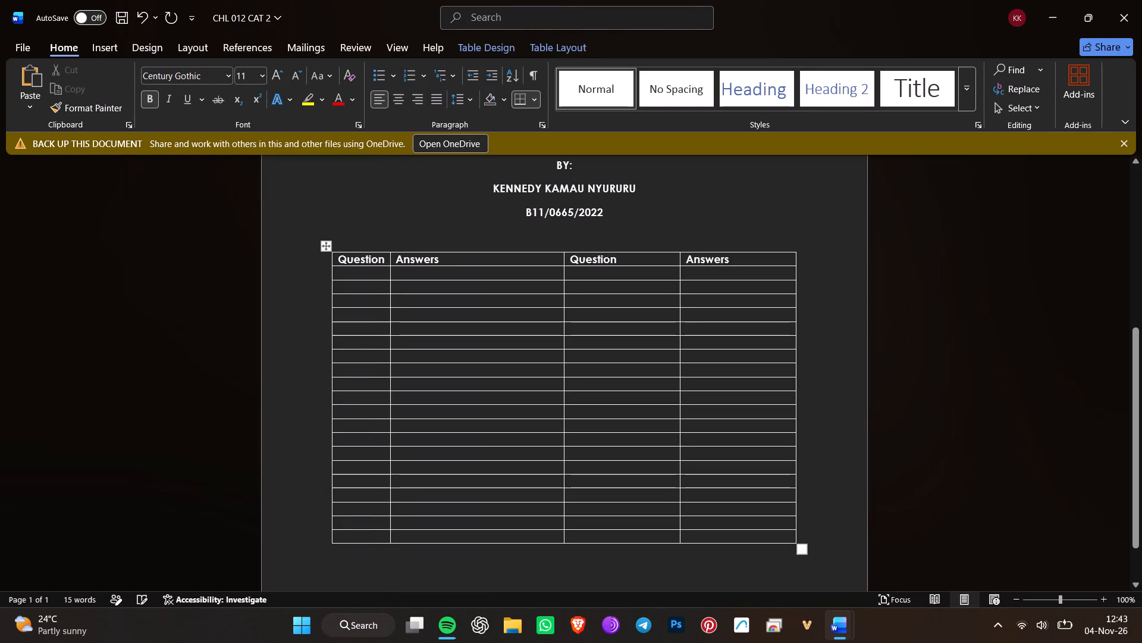
left_click_drag(679, 342, 626, 347)
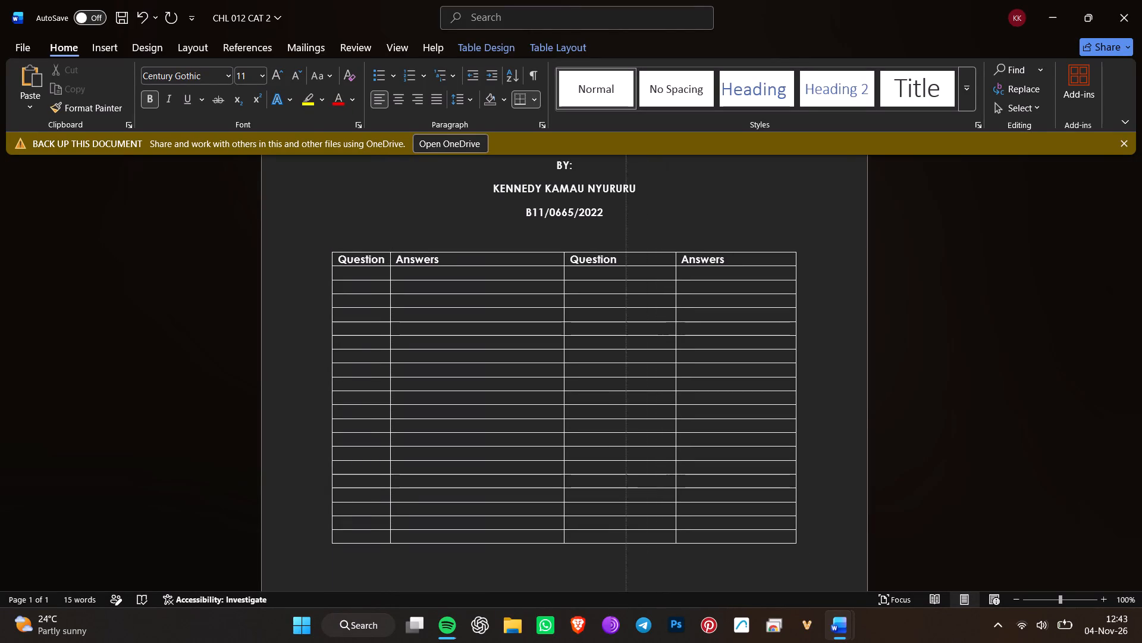
left_click_drag(626, 347, 607, 350)
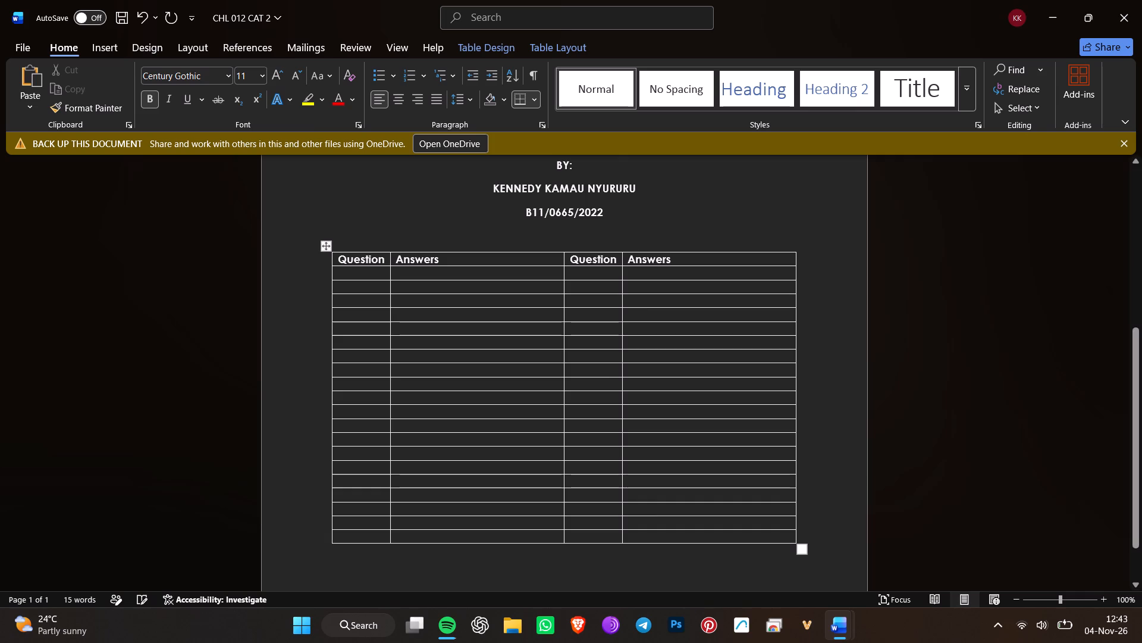
left_click(818, 394)
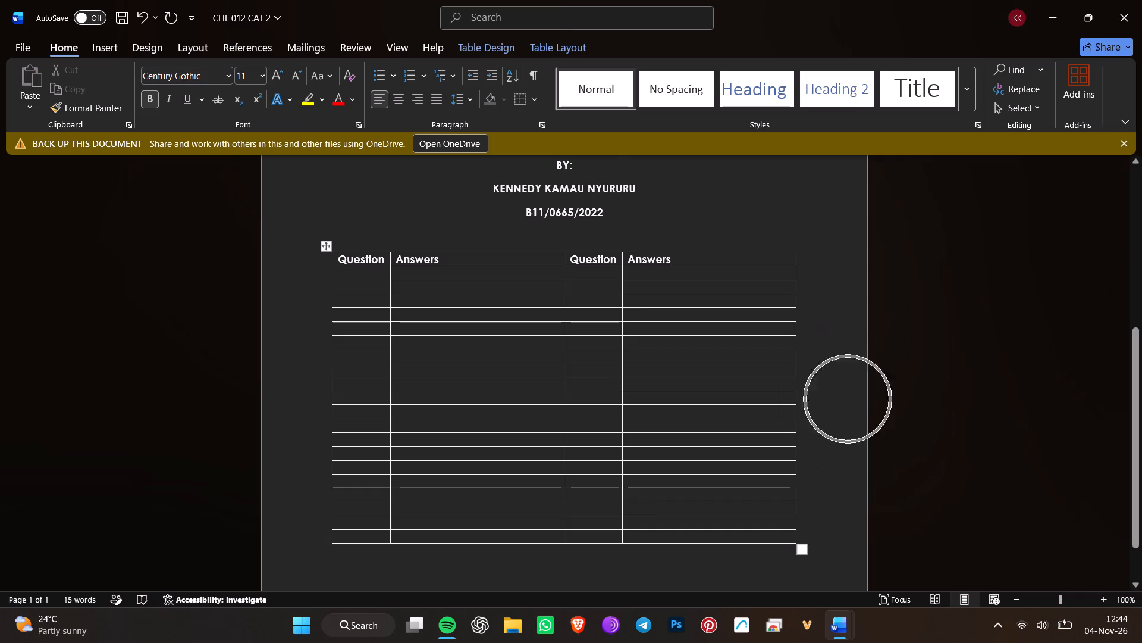
Save the CHL 012 CAT 2 document.
key("ctrl+s")
Enter the question numbers 21 to 30 down the first Question column, one per row, starting directly below the header.
scroll(691, 598, "down", 4)
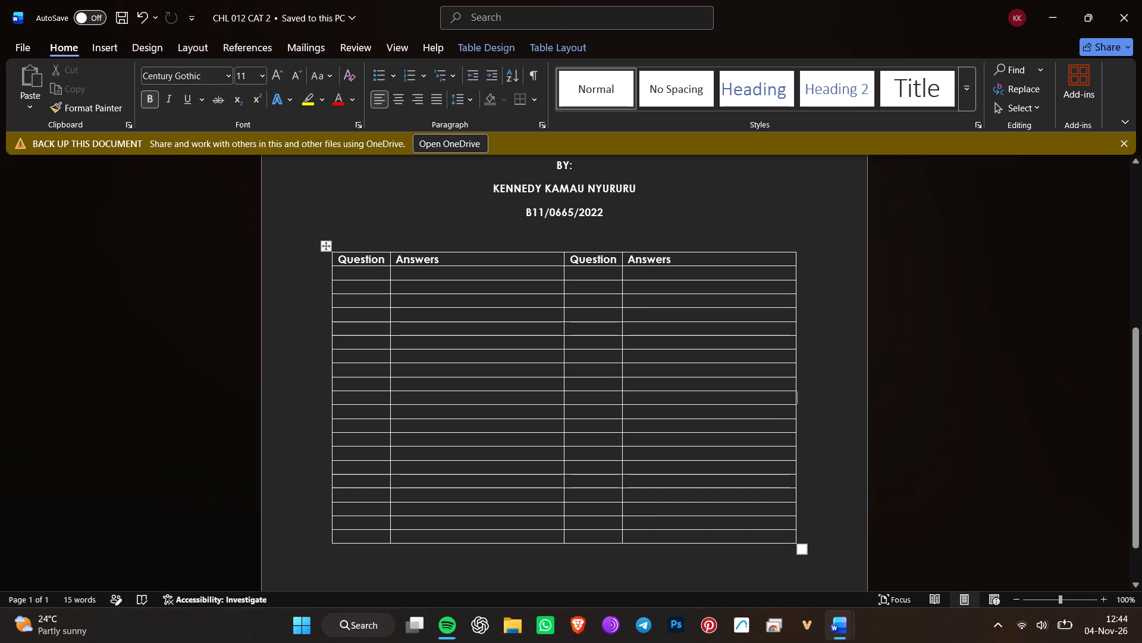
scroll(538, 469, "down", 4)
left_click(359, 219)
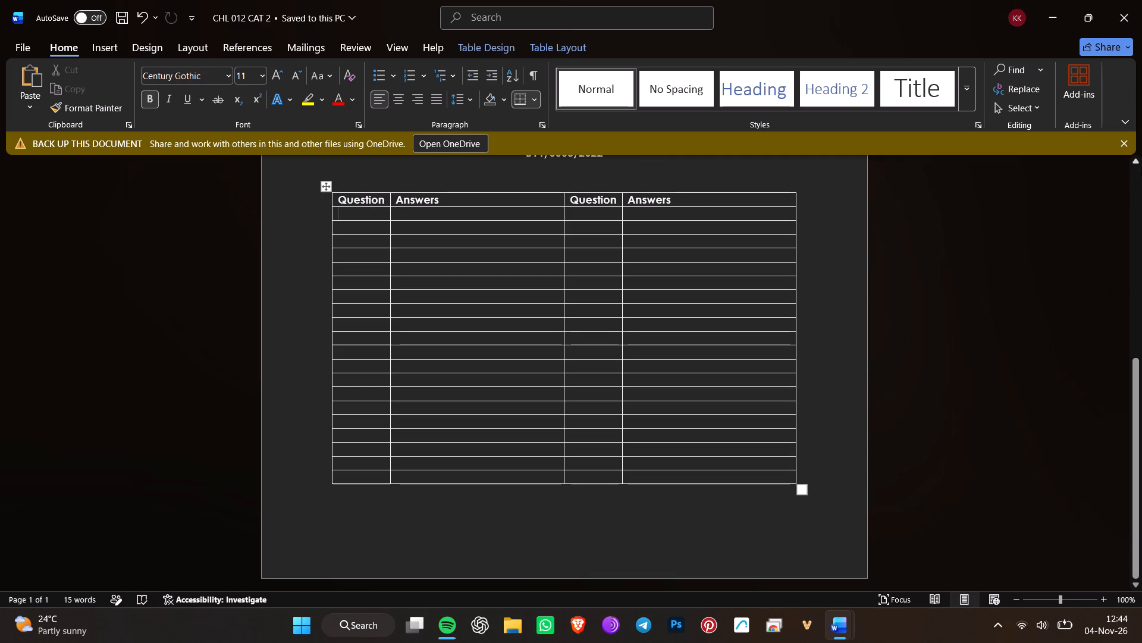
type("21")
key("Down")
type("22")
key("Down")
type("23")
key("Down")
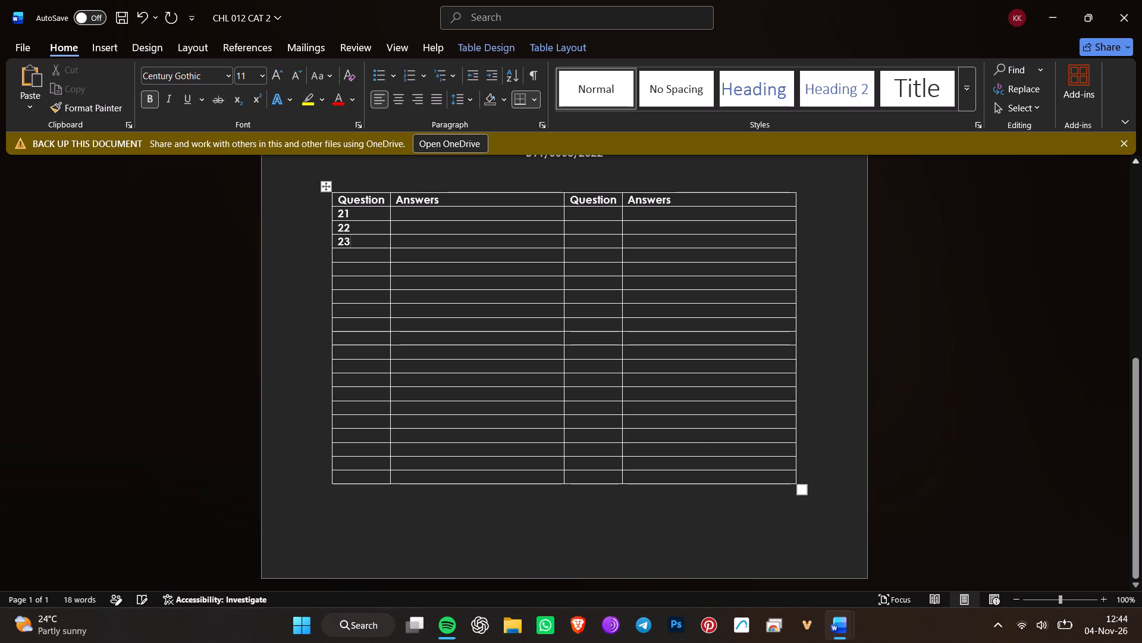
type("24")
key("Down")
type("25")
key("Down")
type("26")
key("Down")
type("27")
key("Down")
type("28")
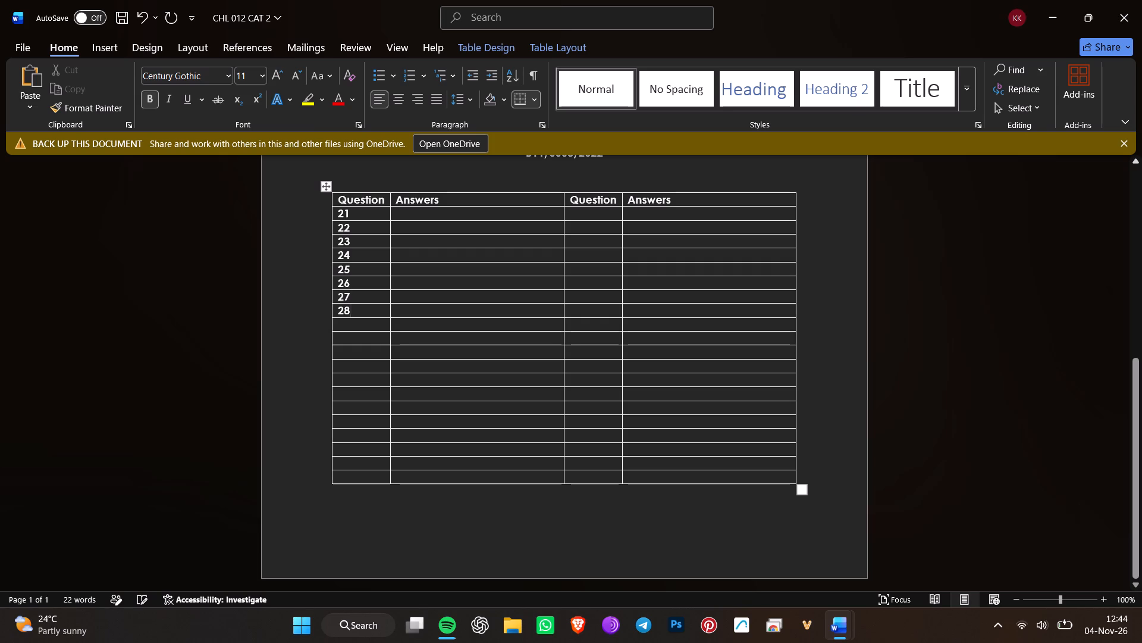
key("Down")
type("29")
key("Down")
type("30")
key("Down")
Continue the question numbers 31 to 40 down the first Question column, through the table's last row.
type("31")
key("Down")
type("32")
key("Down")
type("33")
key("Down")
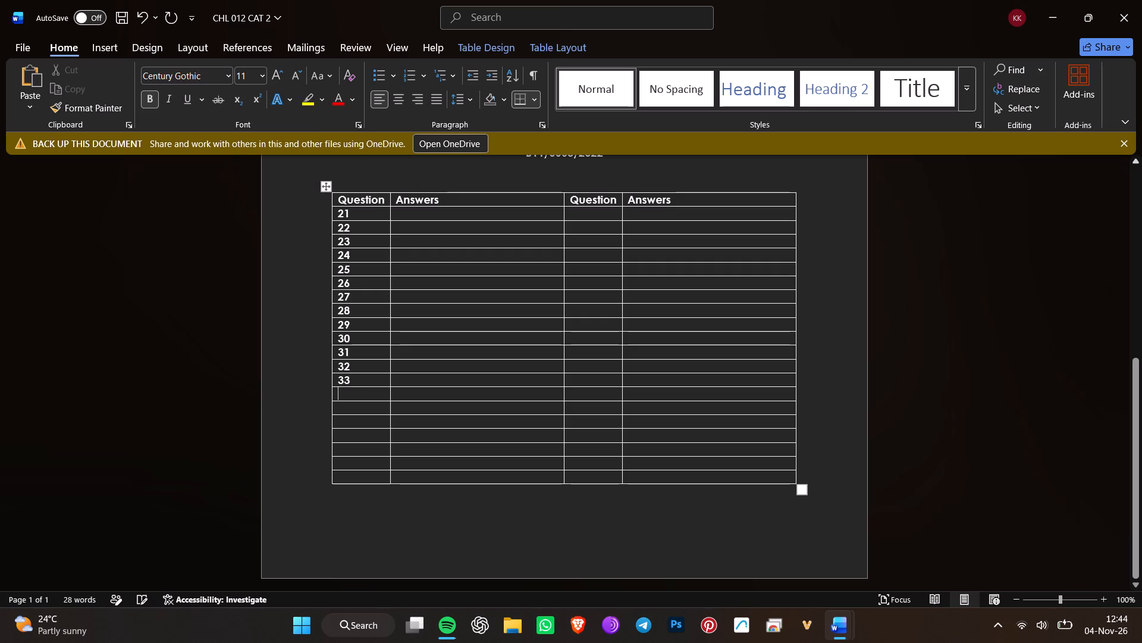
type("34")
key("Down")
type("35")
key("Down")
type("36")
key("Down")
type("37")
key("Down")
type("38")
key("Down")
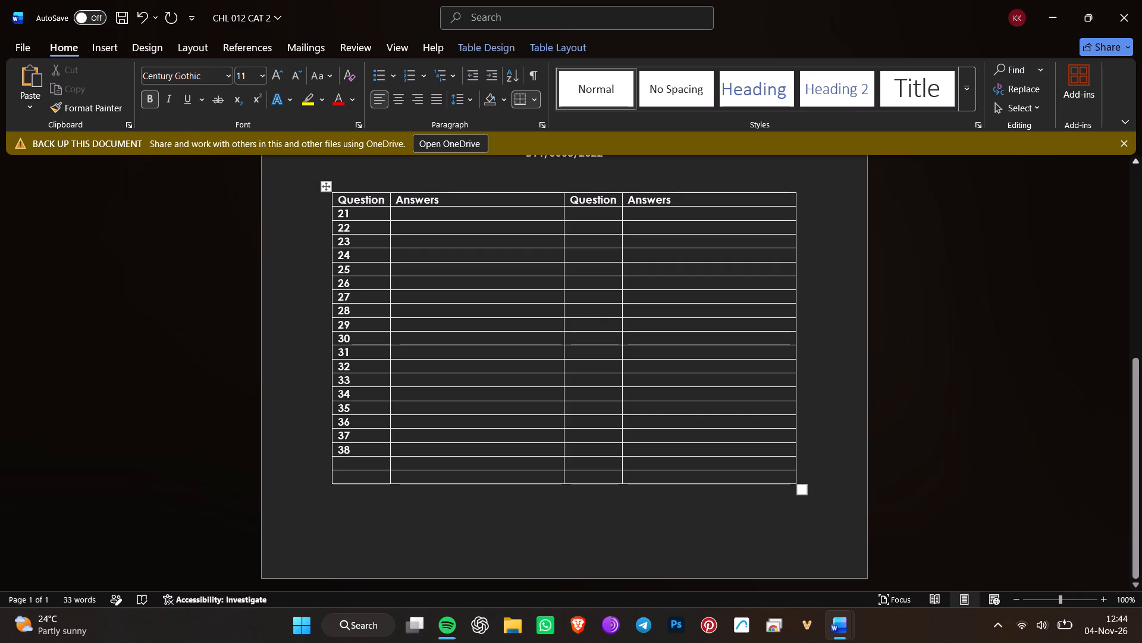
type("39")
key("Down")
key("4")
key("0")
Delete the table's third and fourth columns, the second Question and Answers pair.
left_click_drag(775, 480, 588, 203)
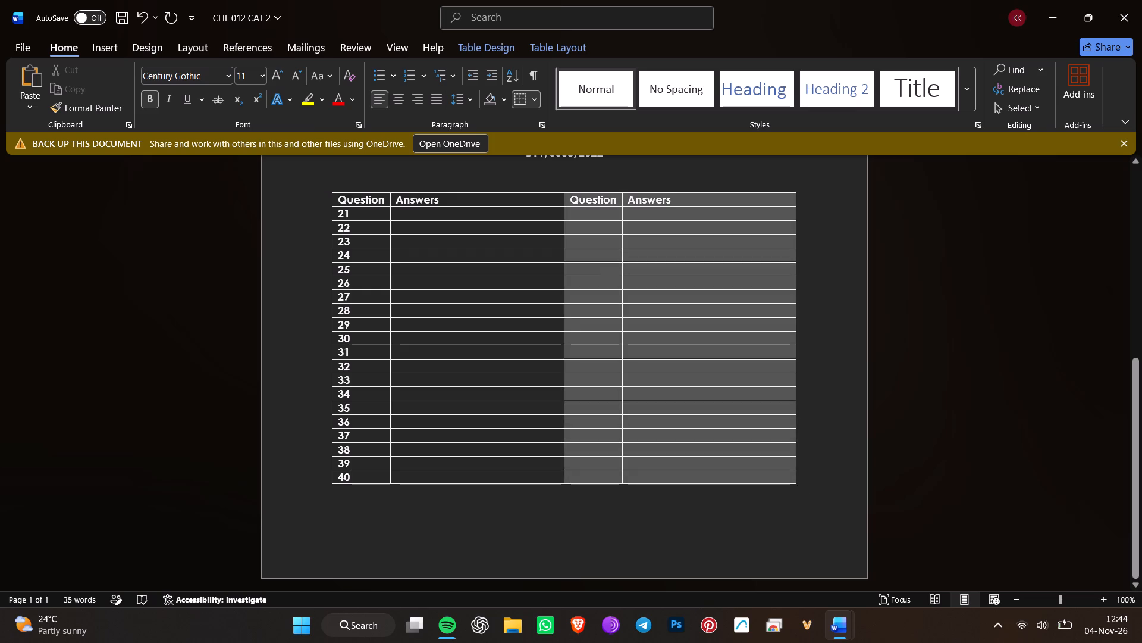
left_click_drag(588, 203, 586, 195)
key("BackSpace")
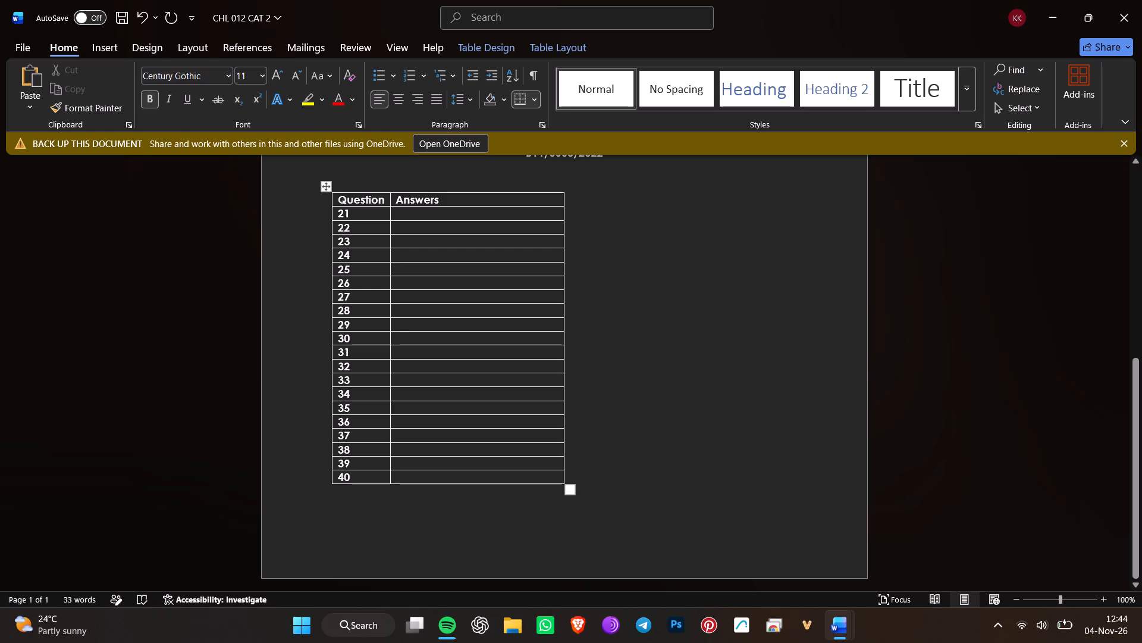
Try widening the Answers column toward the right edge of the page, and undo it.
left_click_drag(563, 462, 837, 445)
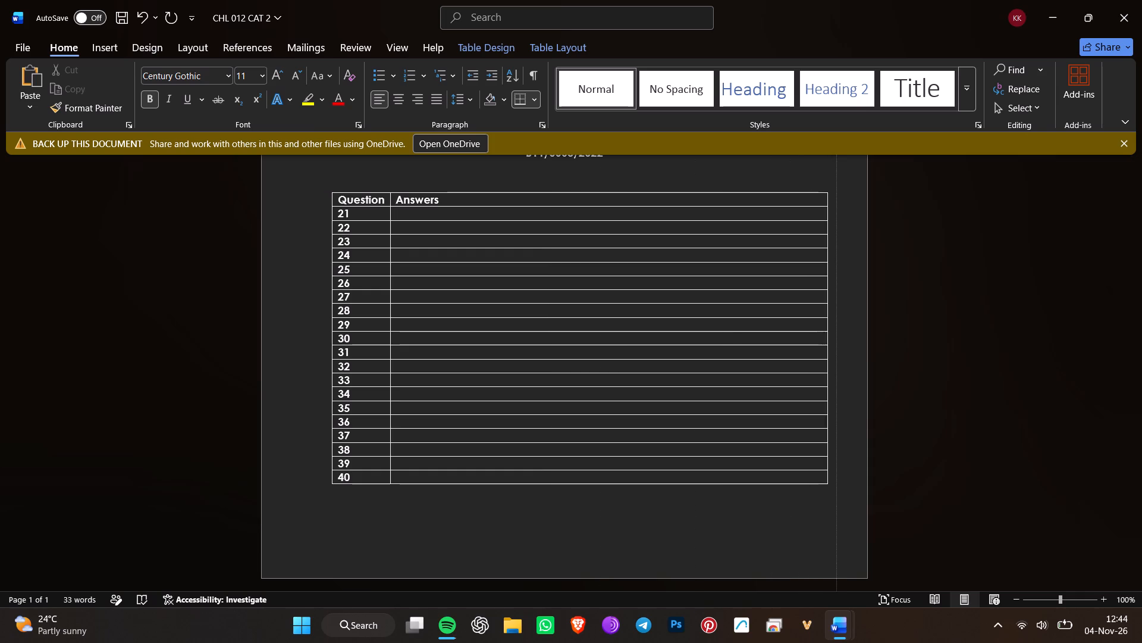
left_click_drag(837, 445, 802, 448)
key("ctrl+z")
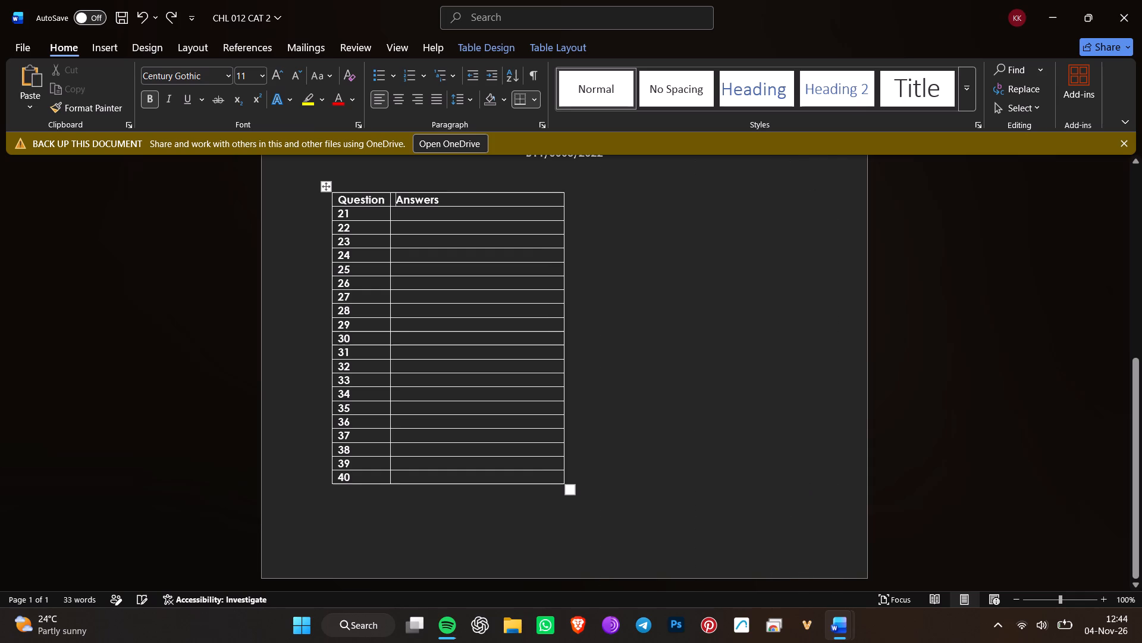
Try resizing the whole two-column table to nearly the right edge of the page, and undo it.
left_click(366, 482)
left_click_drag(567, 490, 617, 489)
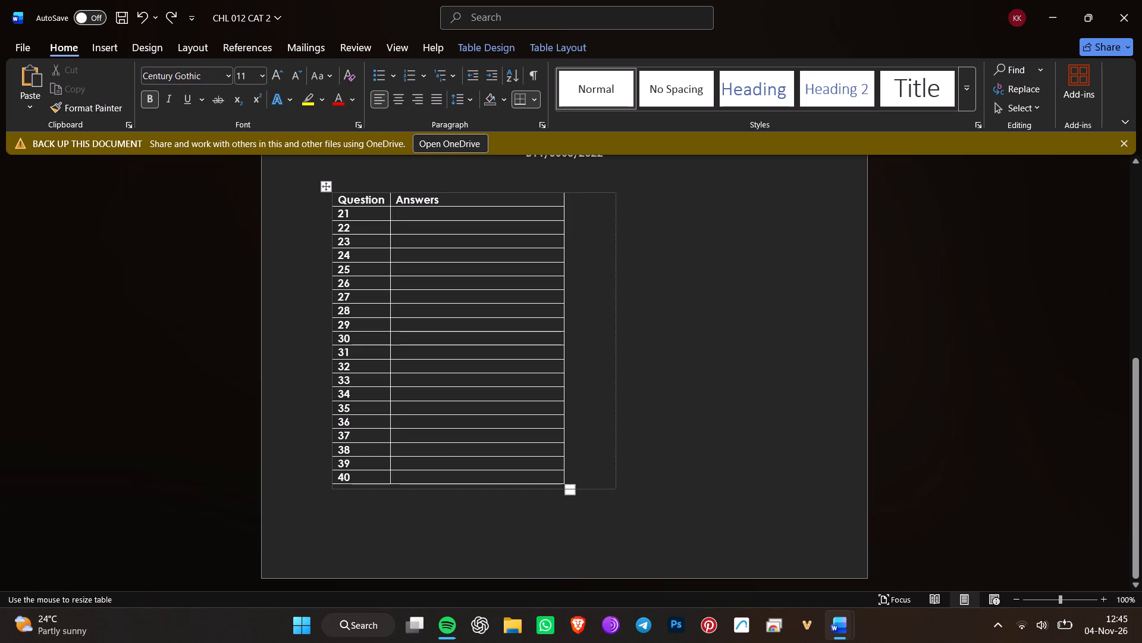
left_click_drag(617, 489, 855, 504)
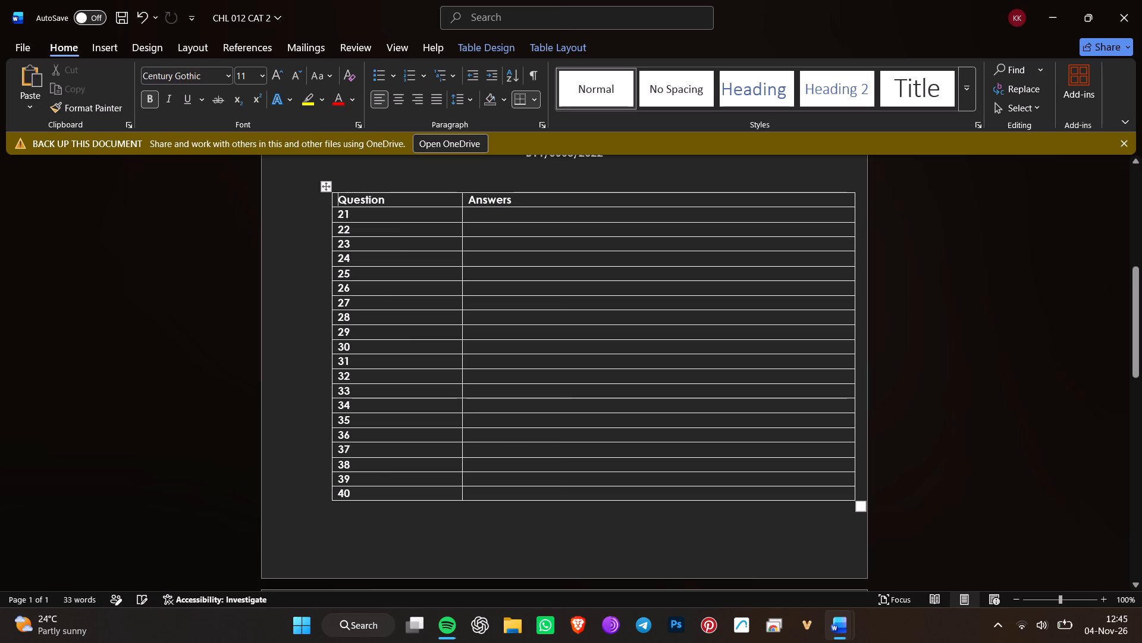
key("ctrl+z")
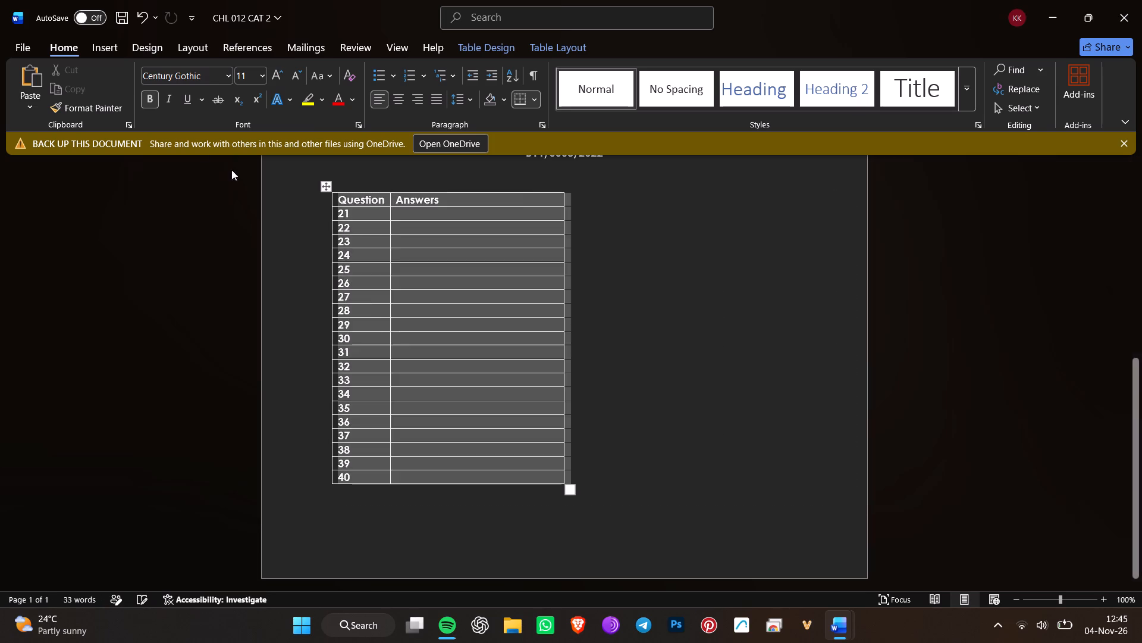
Insert a new table with 2 columns and 21 rows on the blank line above the existing question table.
scroll(375, 321, "up", 2)
left_click(436, 299)
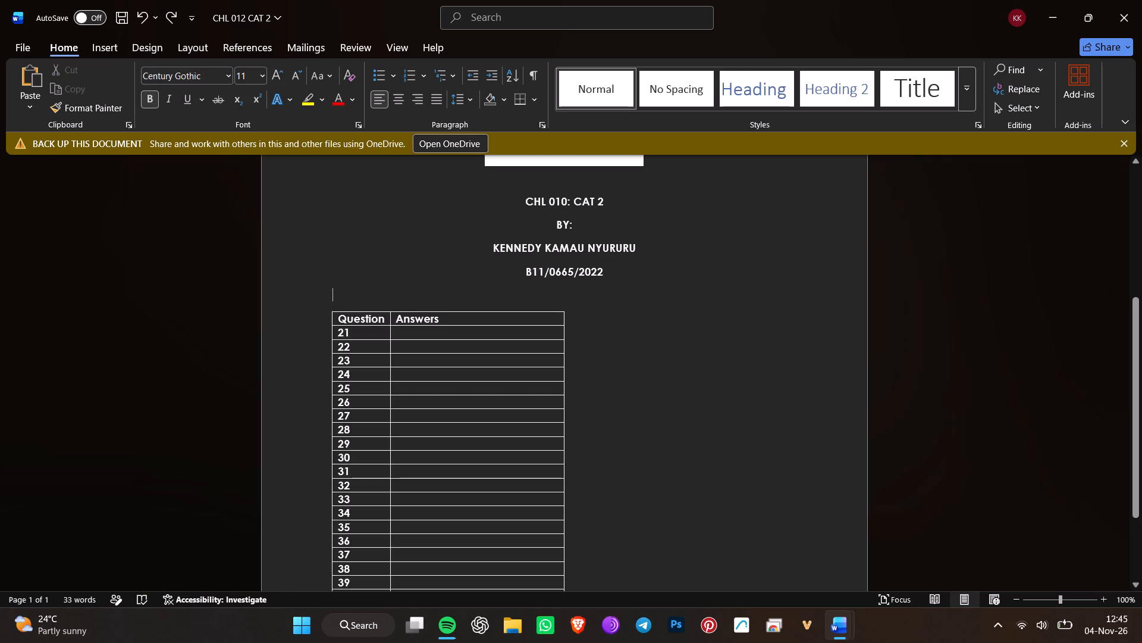
left_click(106, 47)
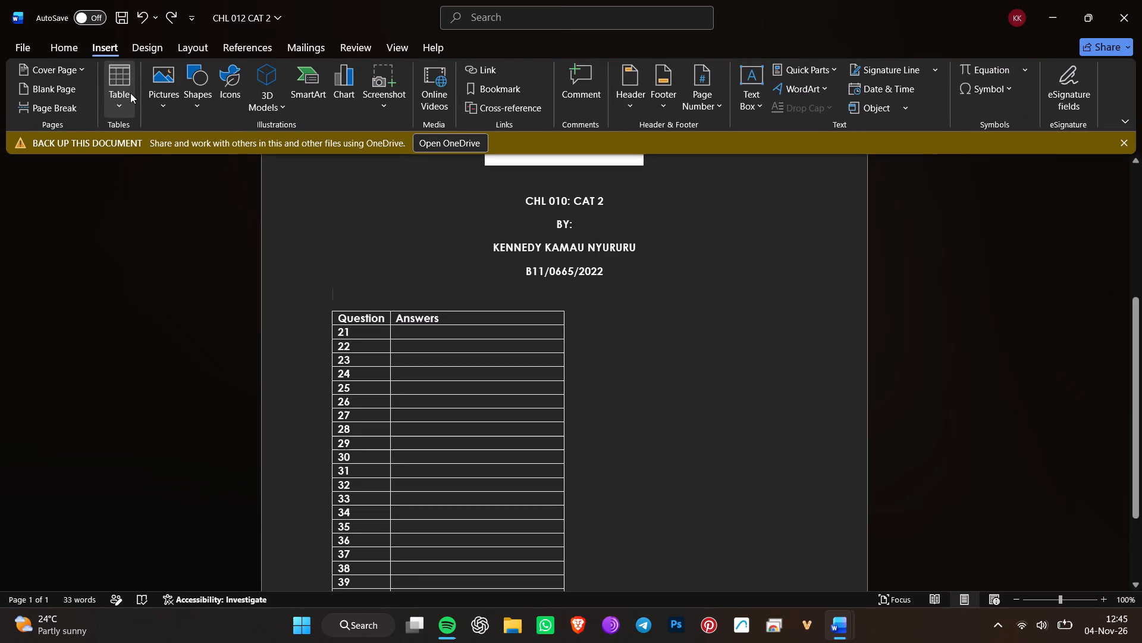
left_click(118, 90)
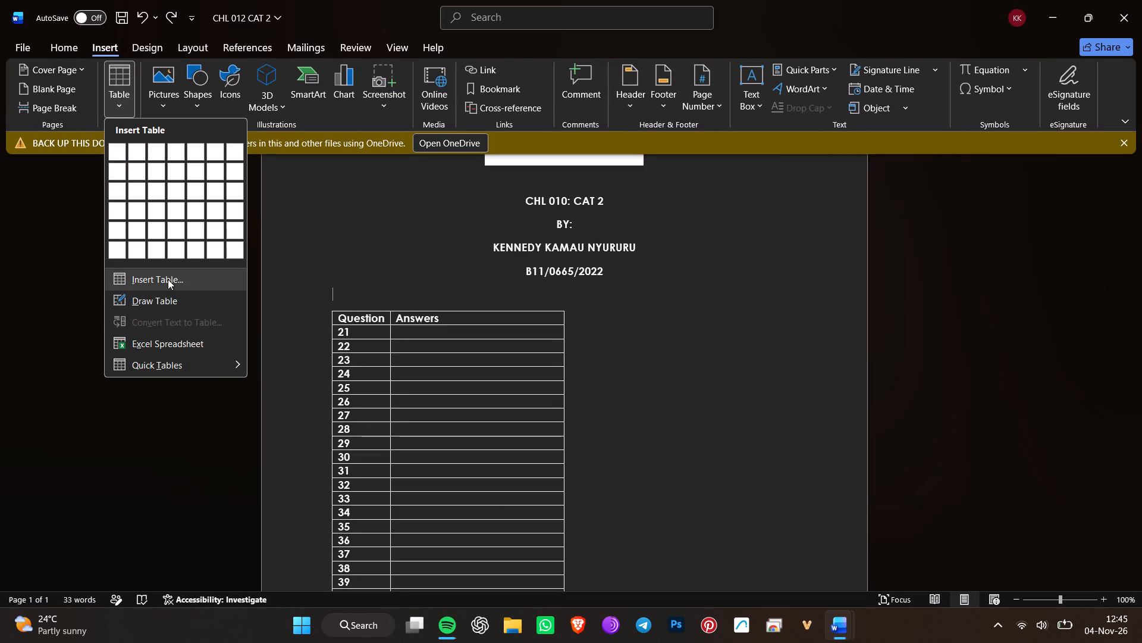
left_click(168, 279)
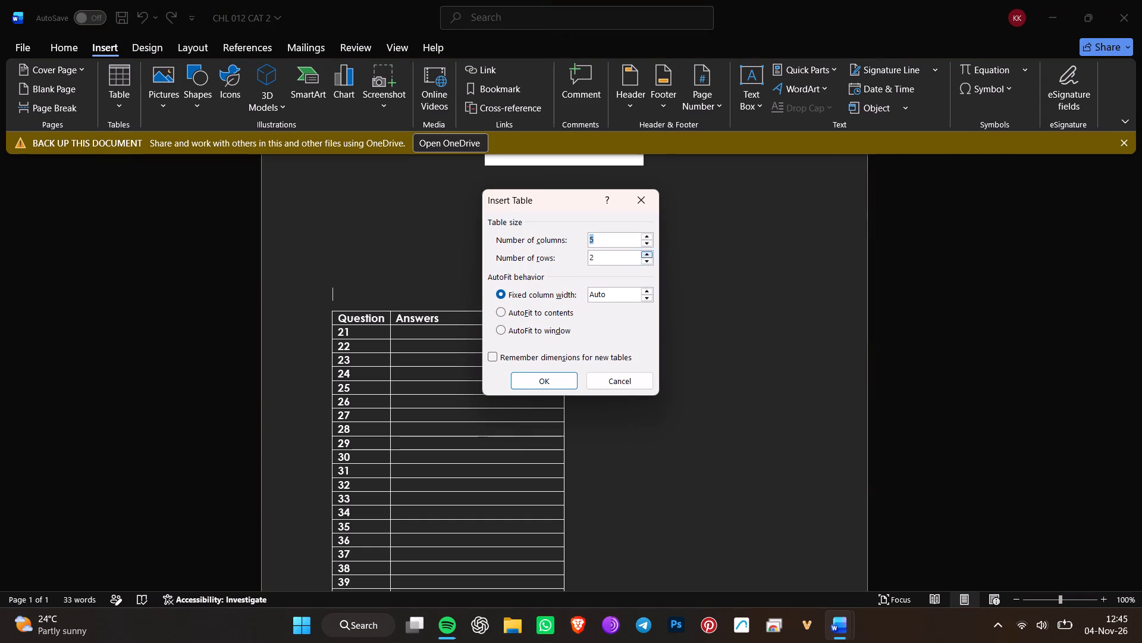
left_click(609, 258)
key("1")
left_click_drag(616, 241, 532, 263)
key("2")
key("Return")
Copy question numbers 21 to 40 from the old table into the new table's first column, starting at its second row.
scroll(619, 377, "down", 4)
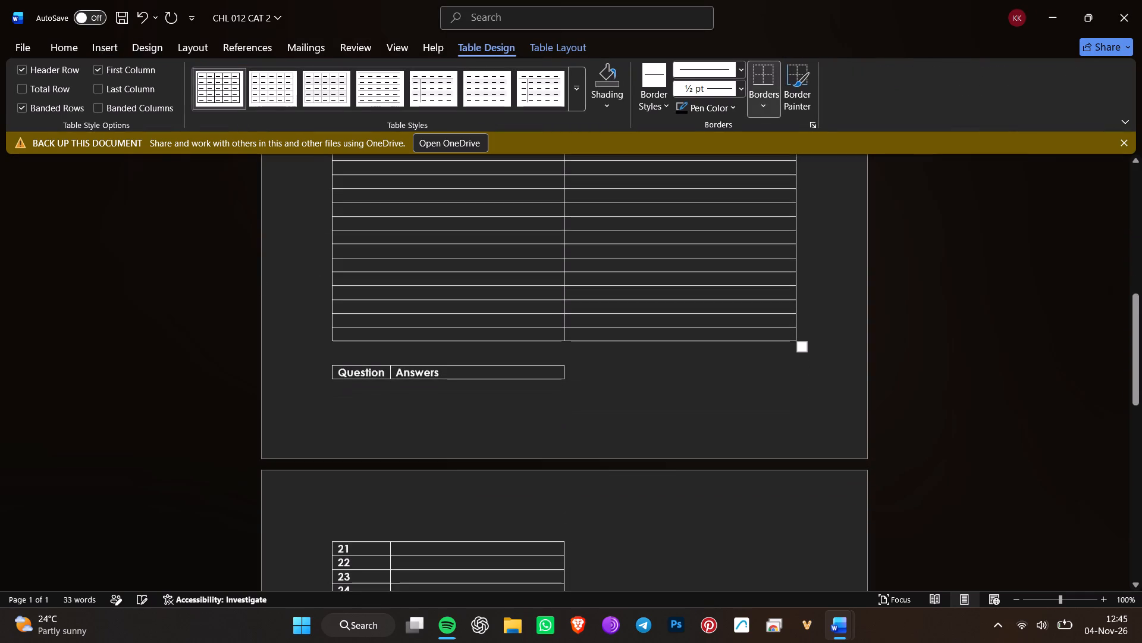
scroll(508, 333, "down", 4)
scroll(384, 431, "down", 2)
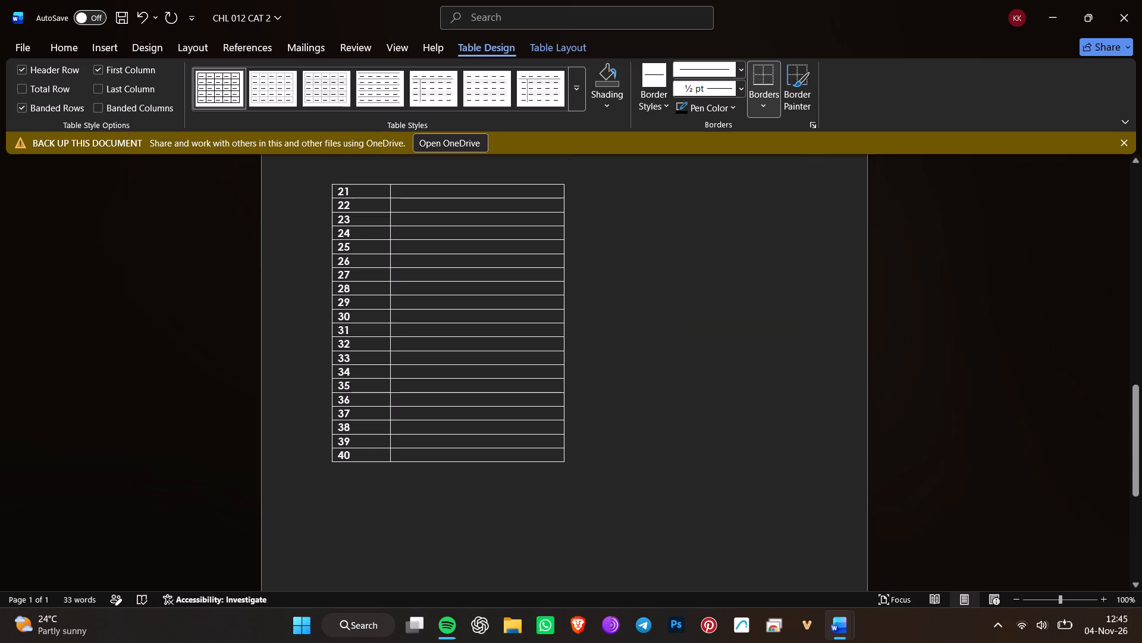
left_click_drag(366, 455, 324, 192)
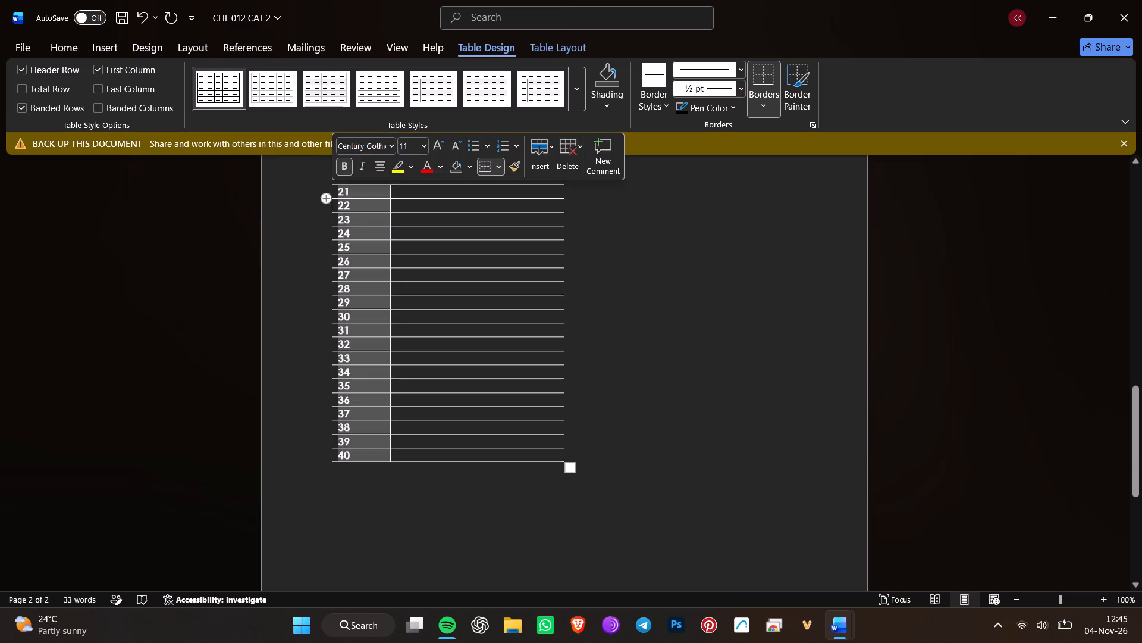
key("ctrl+c")
scroll(313, 273, "up", 9)
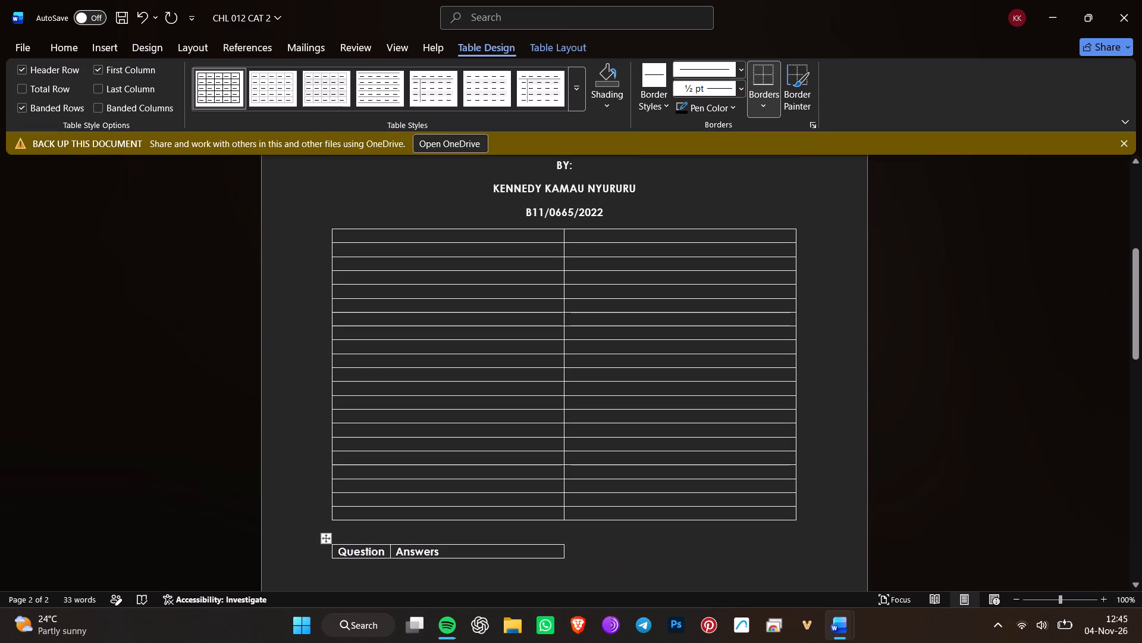
left_click(397, 250)
key("ctrl+v")
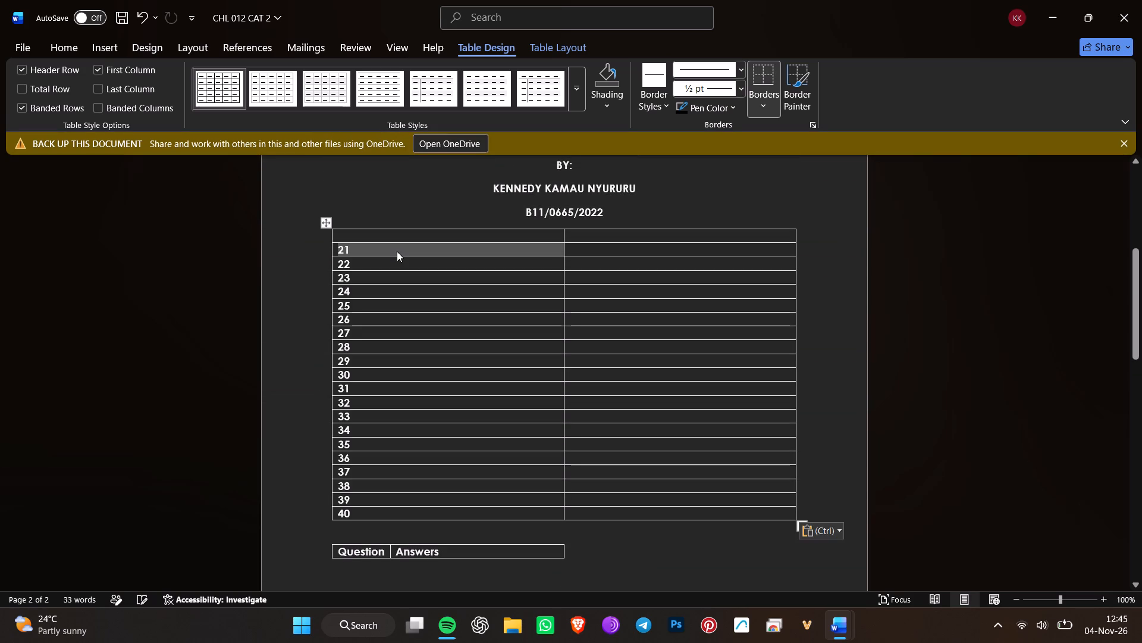
Head the new table's columns Question and Answers, narrowing the first column to just fit its heading.
left_click(387, 234)
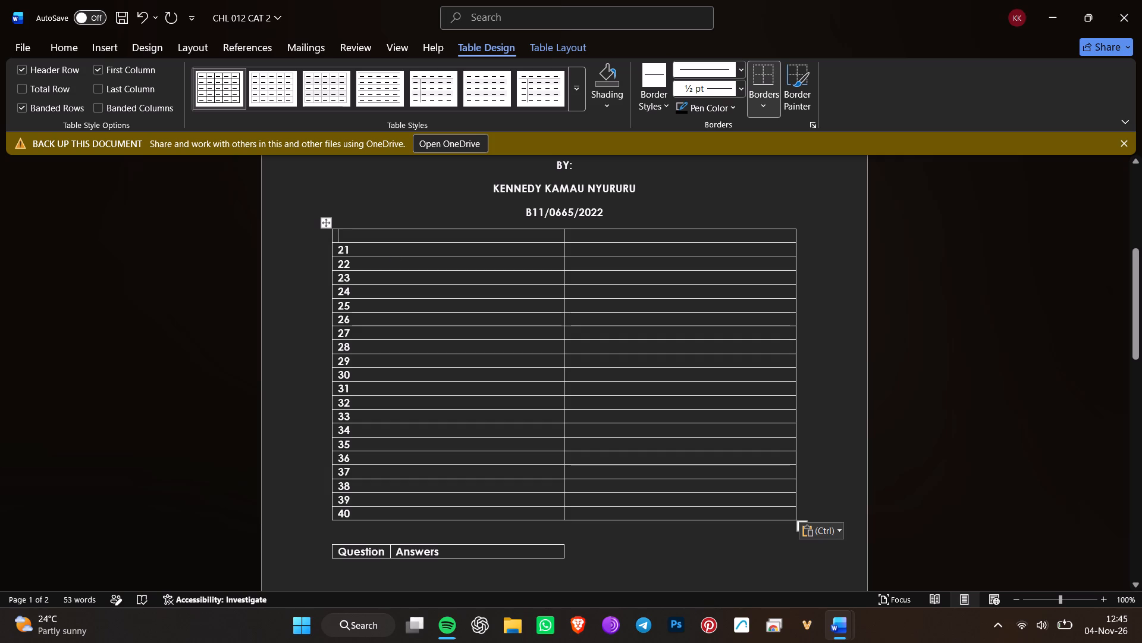
type("Question")
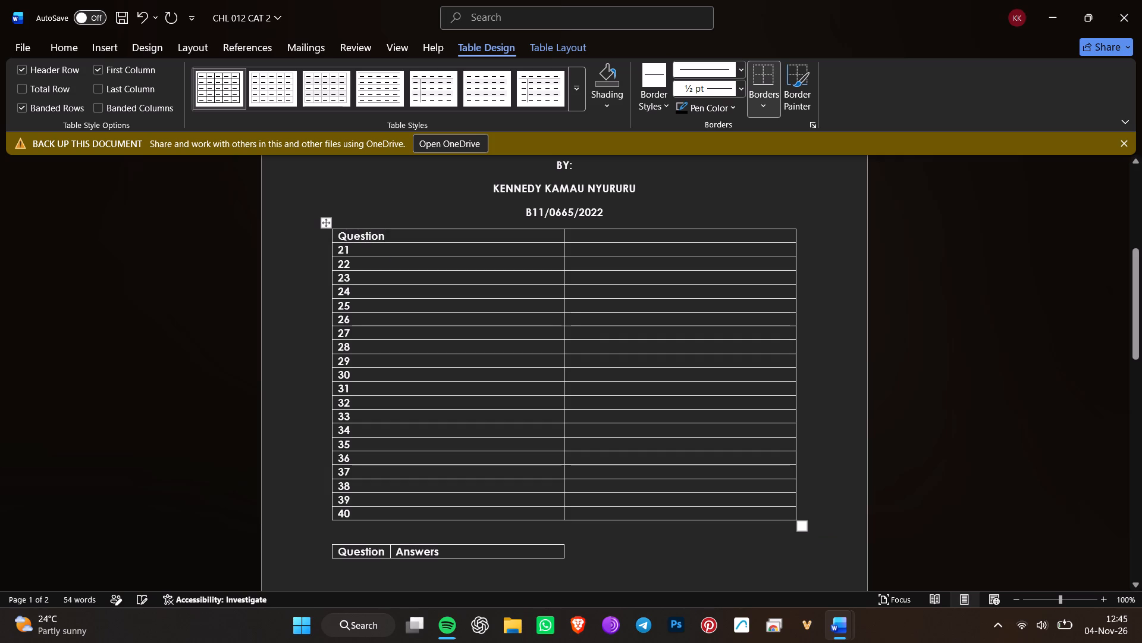
left_click_drag(563, 308, 451, 304)
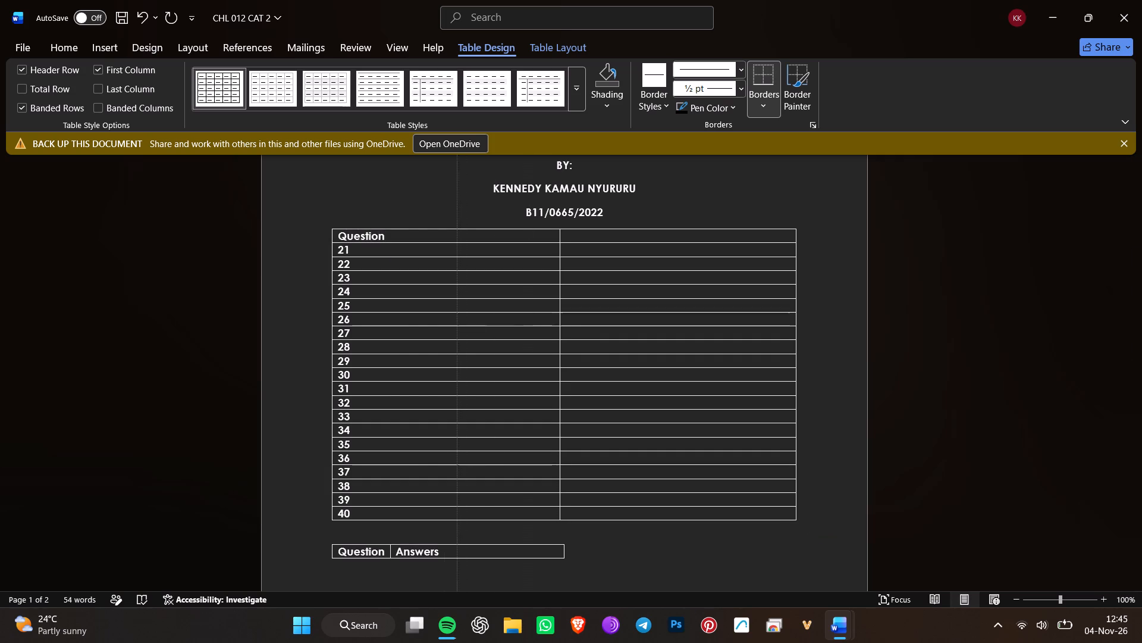
left_click_drag(451, 304, 389, 304)
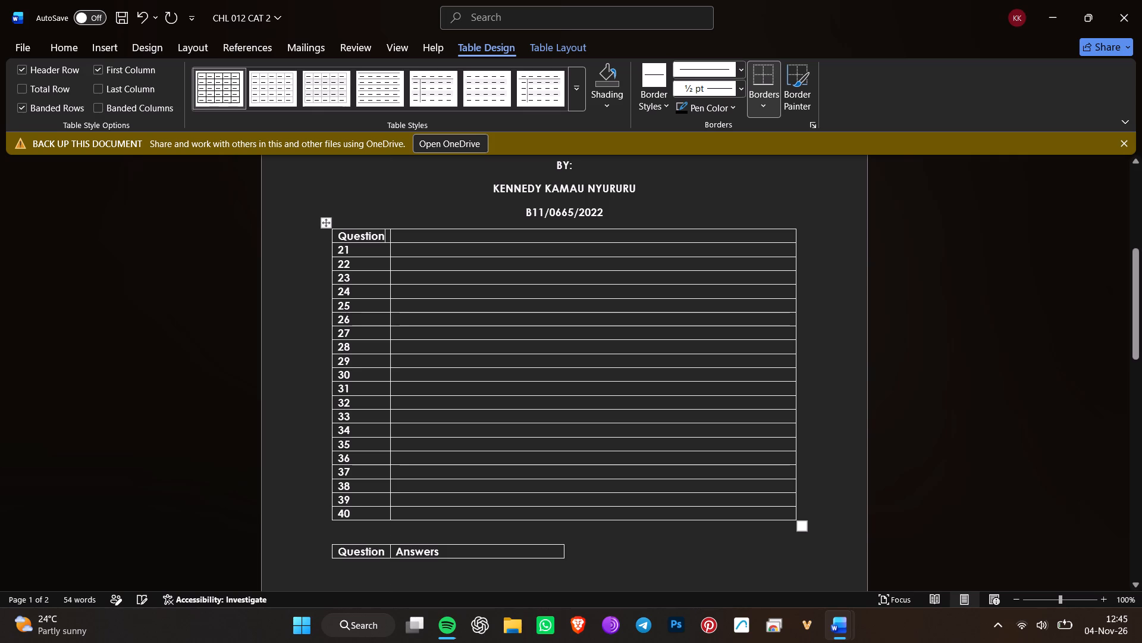
left_click(428, 239)
type("Answers")
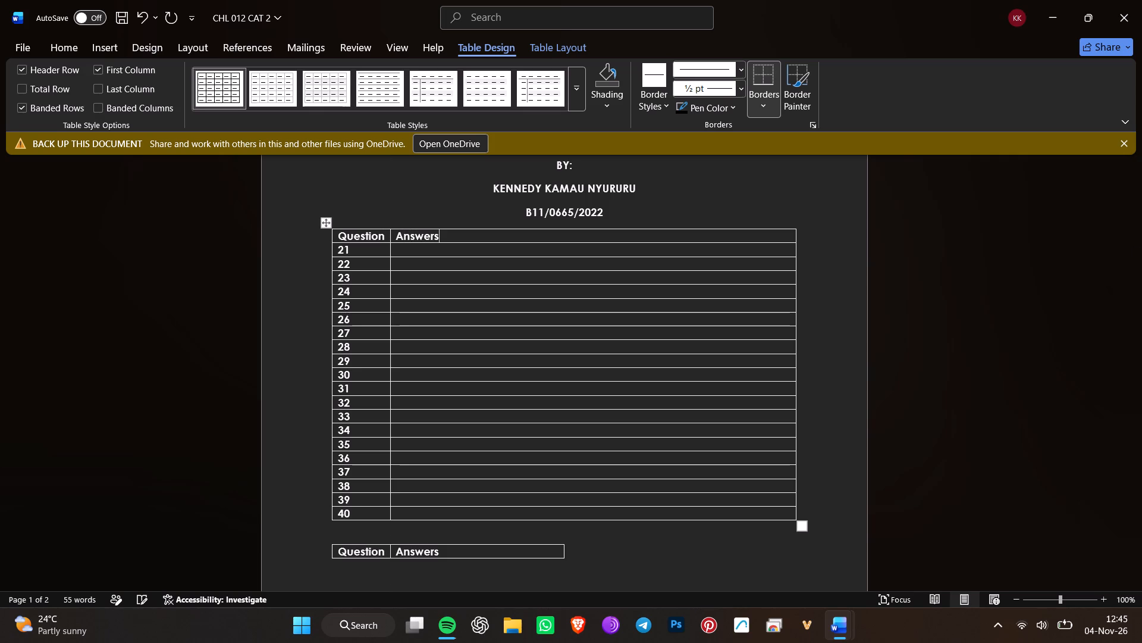
Delete the entire old, narrower Question and Answers table below the new one.
left_click(815, 387)
scroll(494, 332, "down", 5)
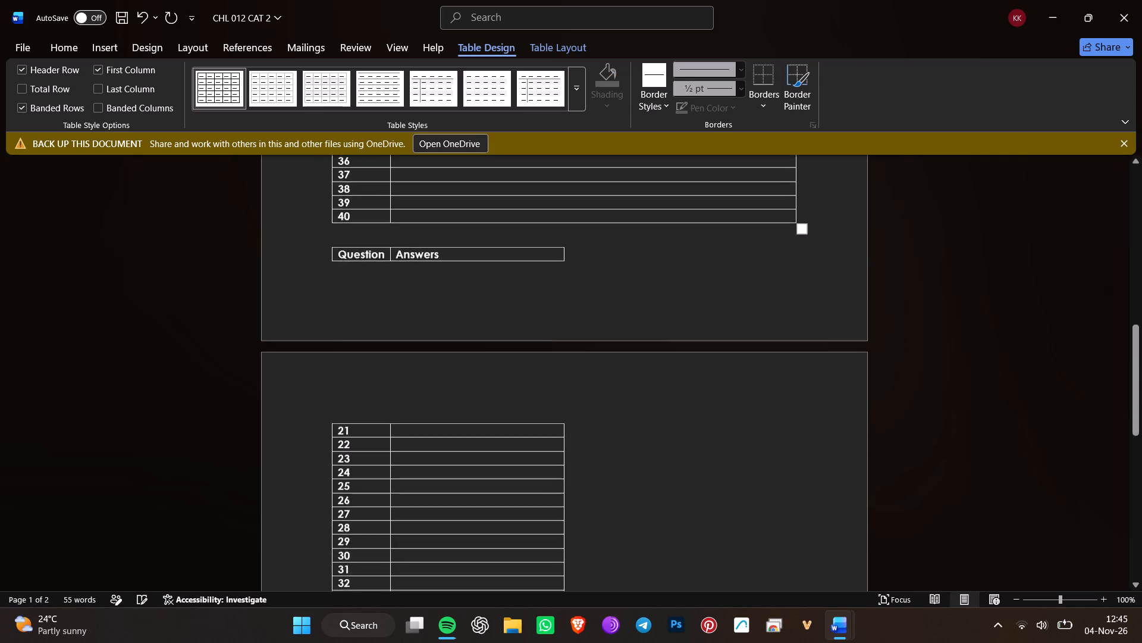
scroll(497, 344, "down", 9)
scroll(579, 295, "up", 3)
left_click_drag(603, 335, 487, 173)
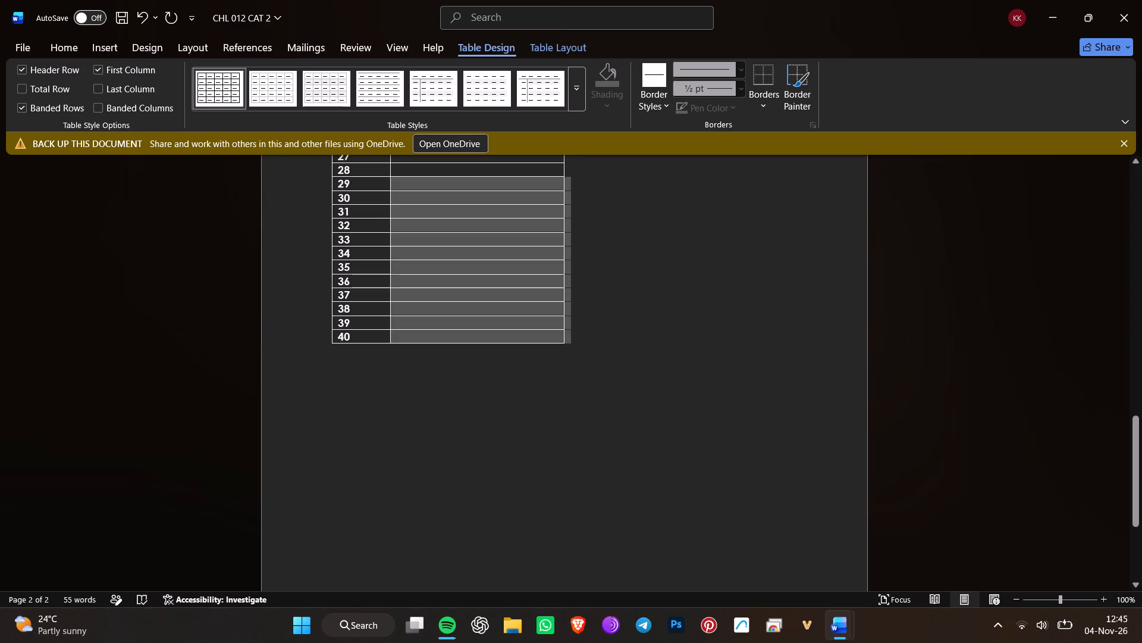
left_click_drag(487, 173, 327, 196)
scroll(564, 338, "up", 5)
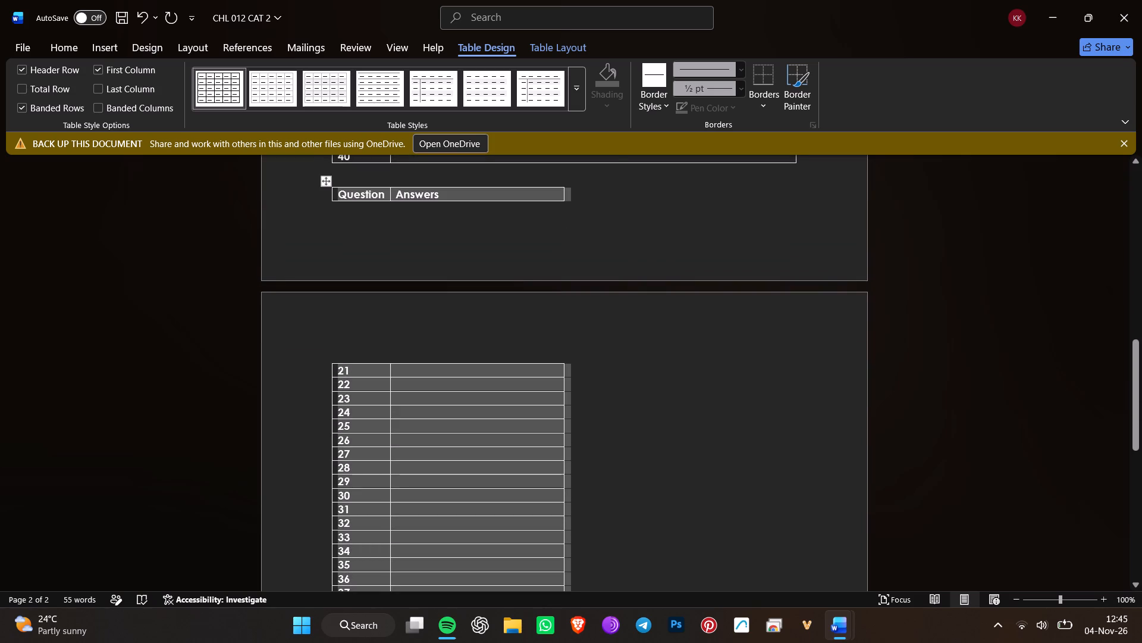
key("BackSpace")
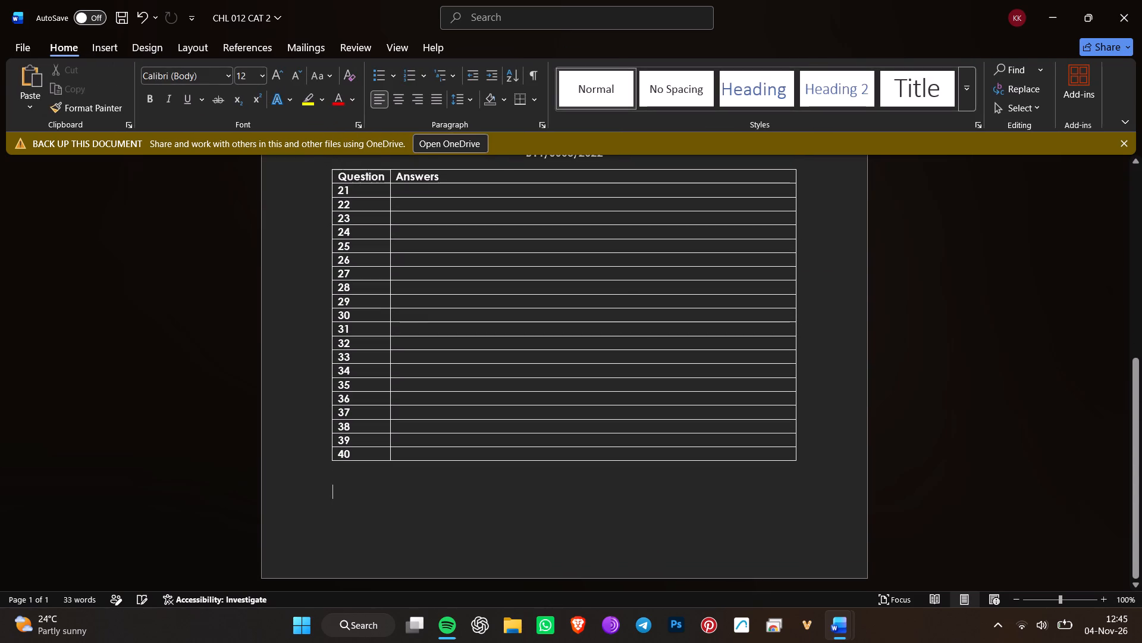
Remove bold from question numbers 21 to 40 and centre them in the Question column.
scroll(446, 470, "up", 2)
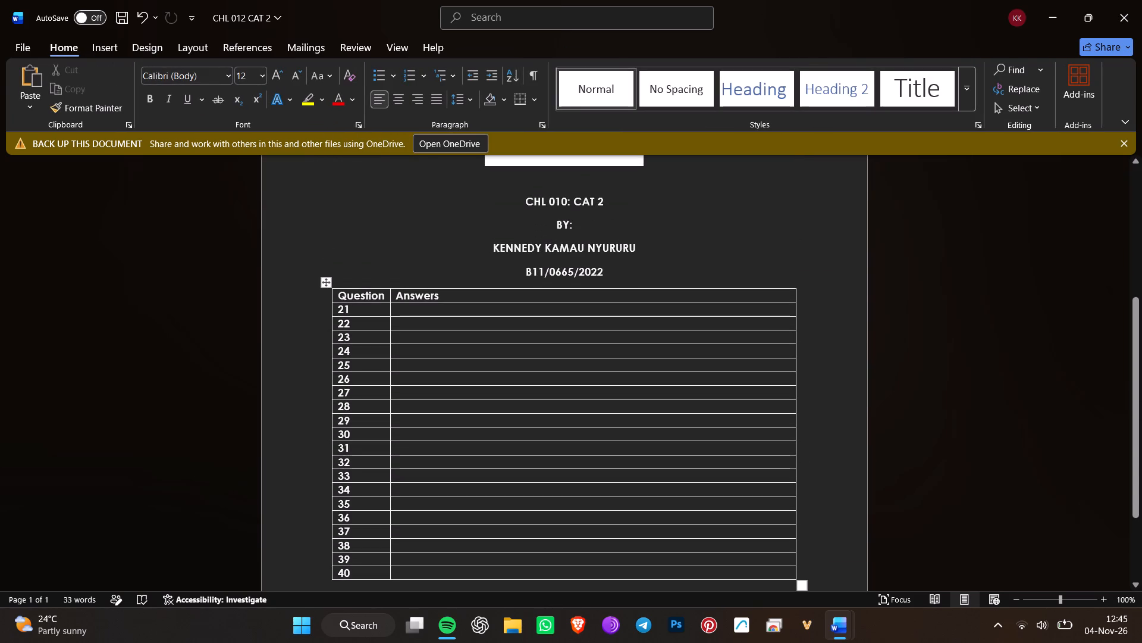
scroll(360, 325, "down", 1)
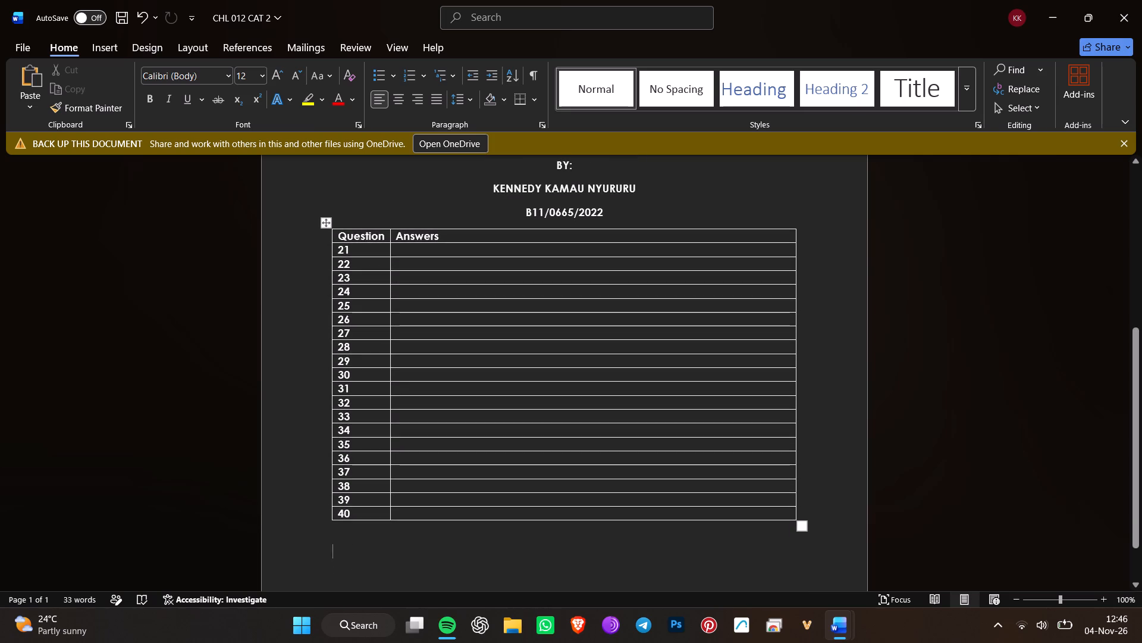
left_click_drag(371, 511, 347, 252)
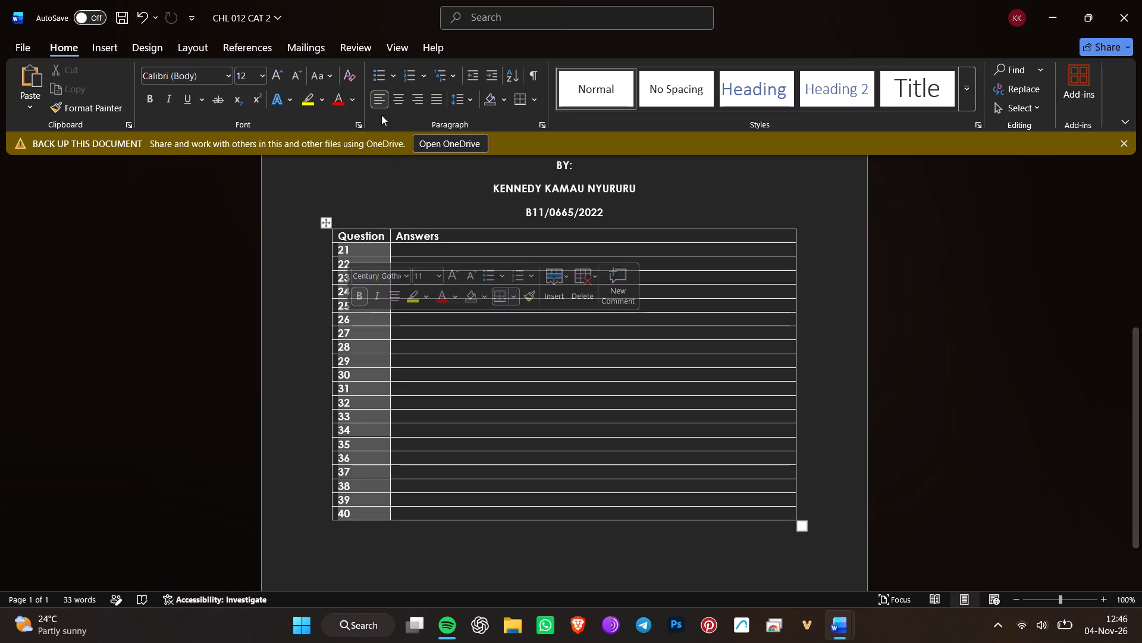
left_click(148, 96)
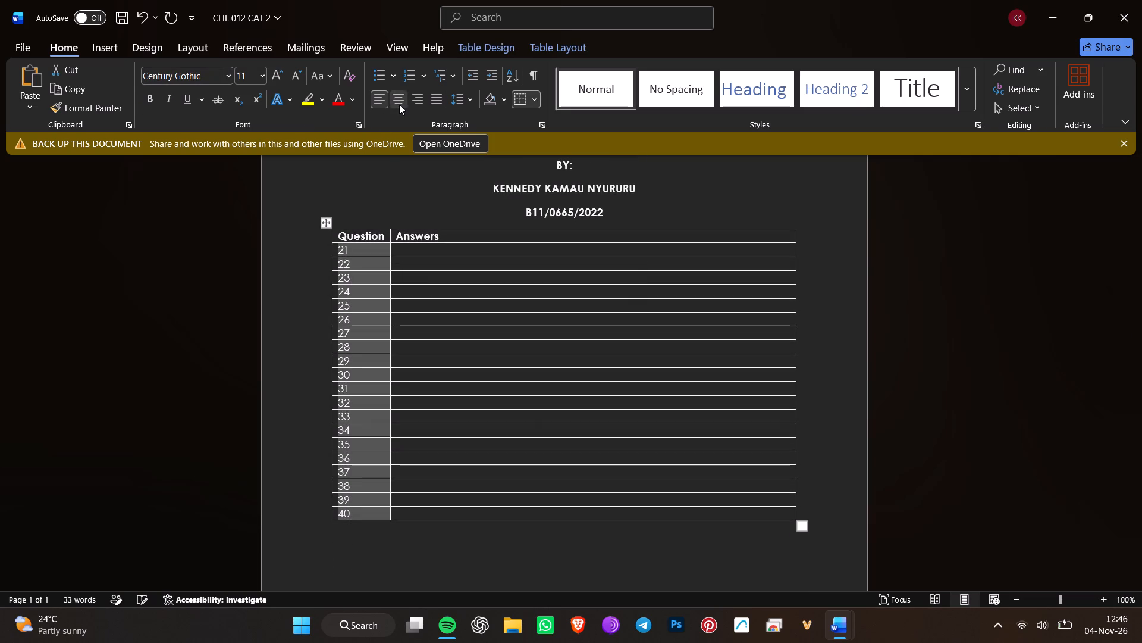
left_click(399, 104)
left_click(438, 252)
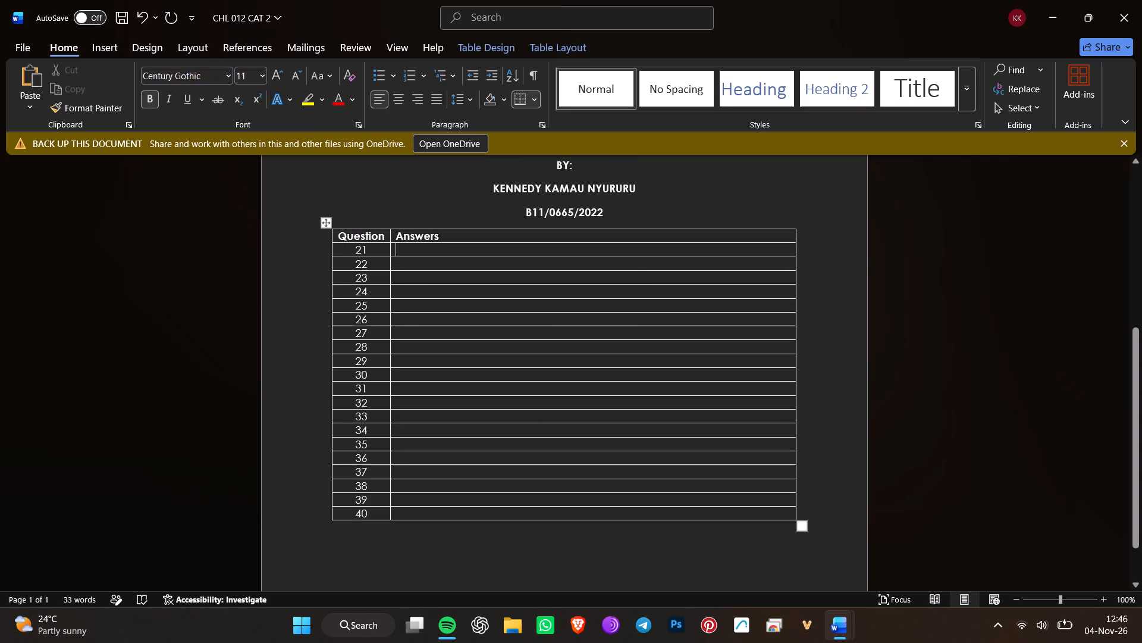
Add a blank line between the registration number and the question table.
scroll(345, 417, "up", 2)
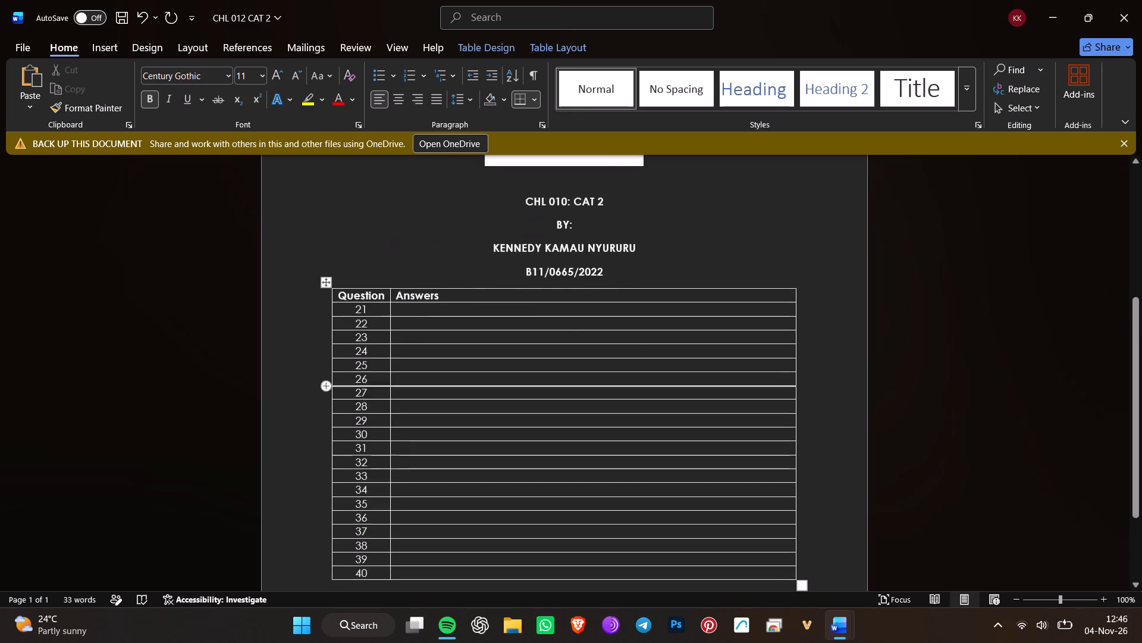
scroll(314, 391, "up", 2)
scroll(530, 417, "down", 4)
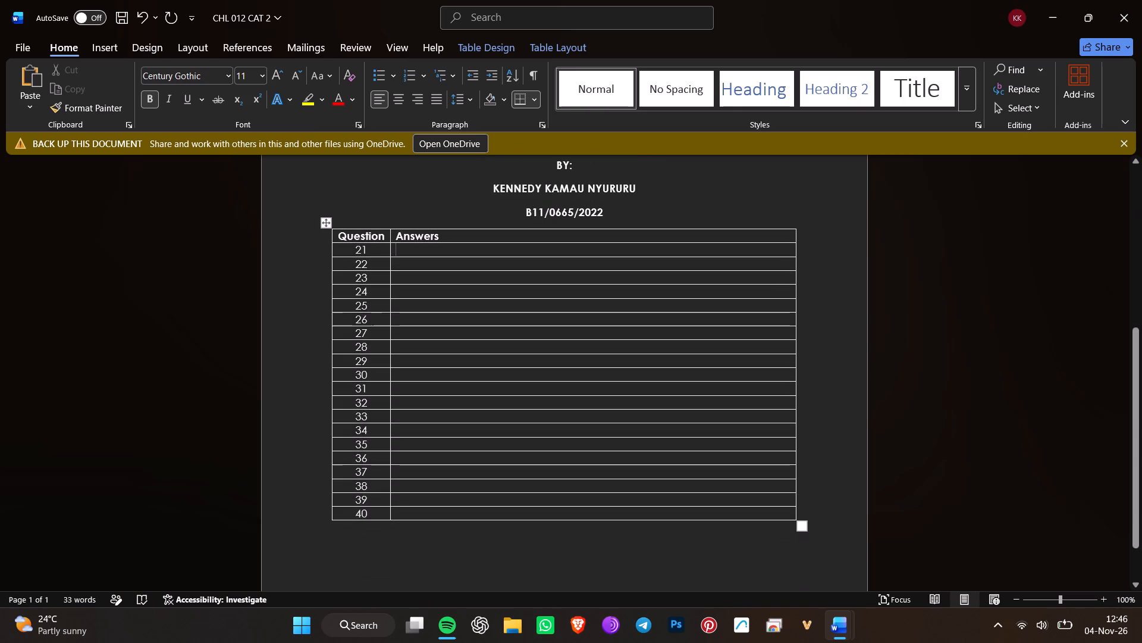
left_click(625, 209)
key("Return")
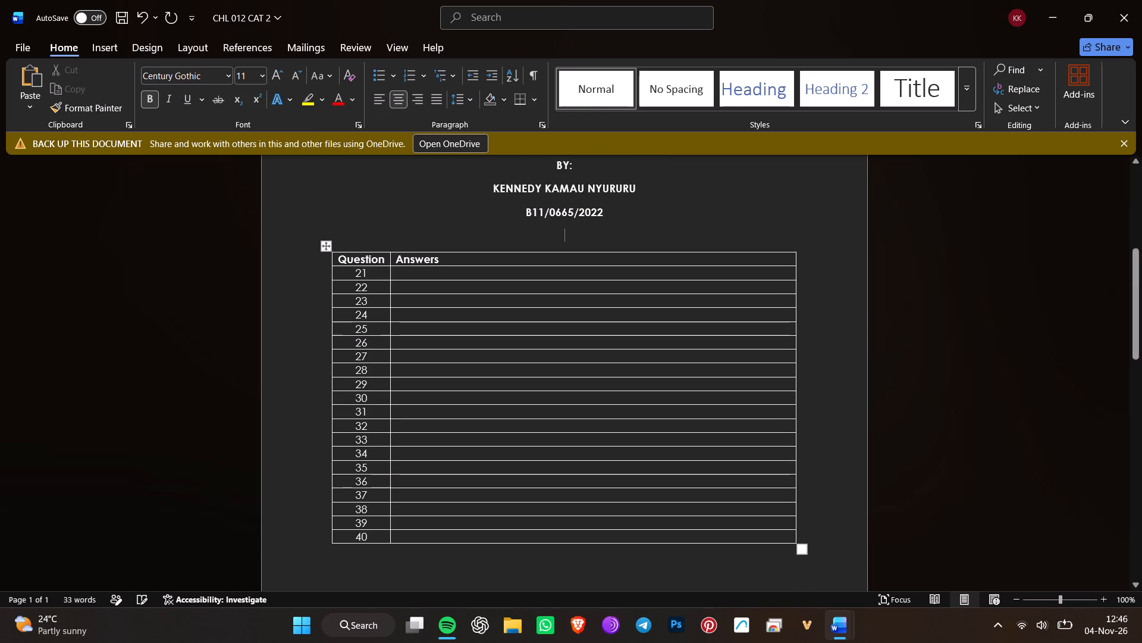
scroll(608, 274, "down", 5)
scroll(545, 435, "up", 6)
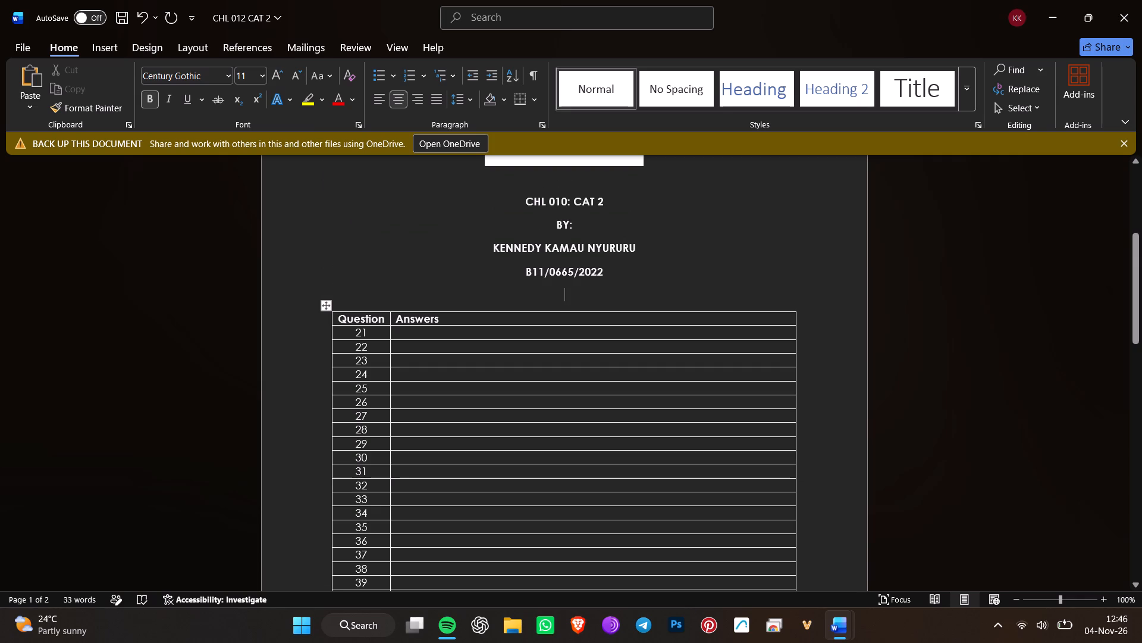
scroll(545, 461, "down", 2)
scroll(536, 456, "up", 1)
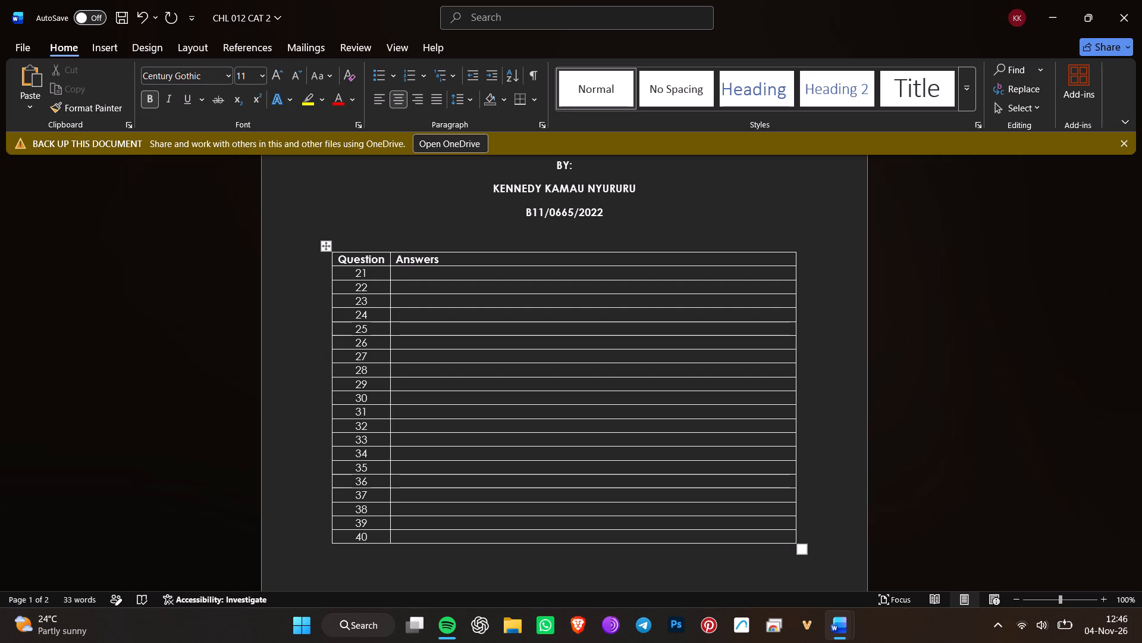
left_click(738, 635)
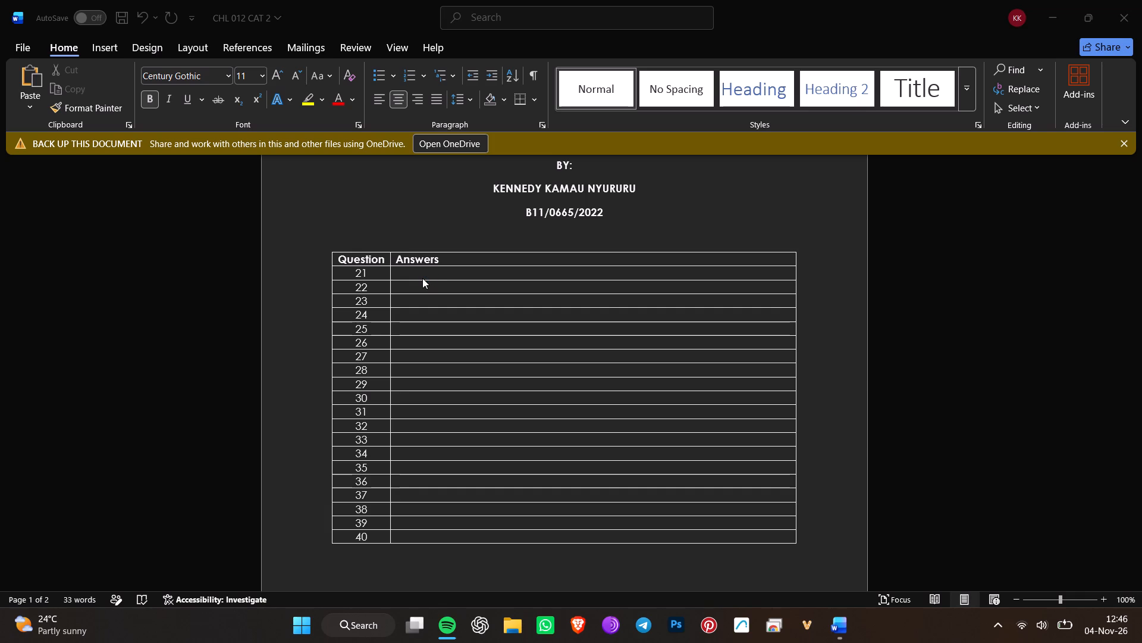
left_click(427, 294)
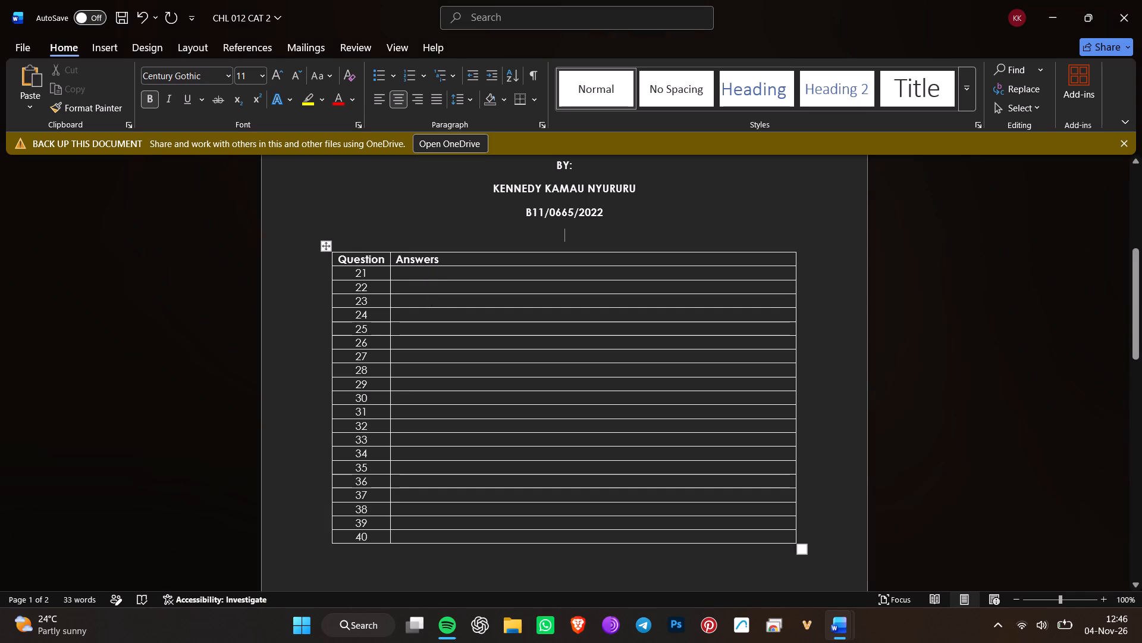
Insert a check mark symbol, Unicode 2713, in the Answers cell for question 23.
left_click(435, 299)
type("2714")
key("BackSpace")
key("3")
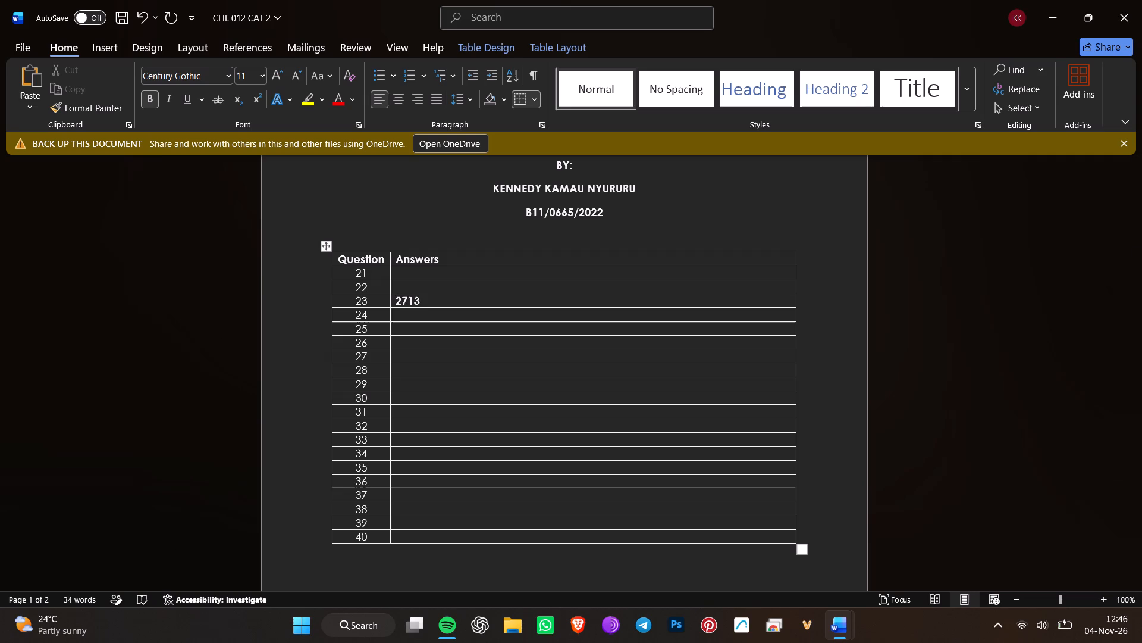
key("alt+x")
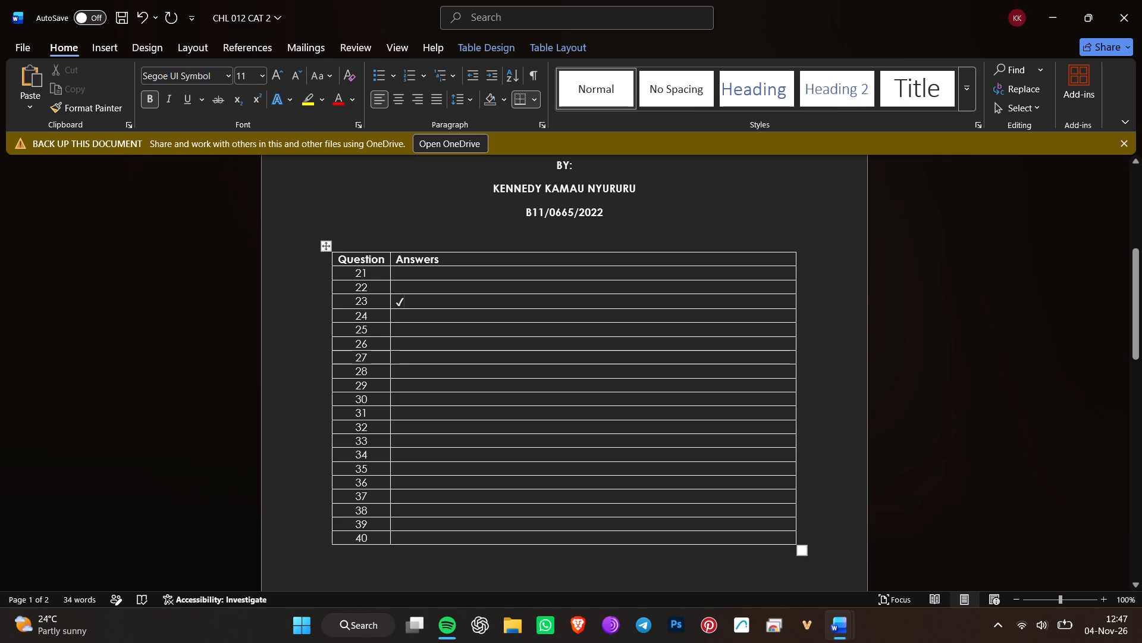
key("Up")
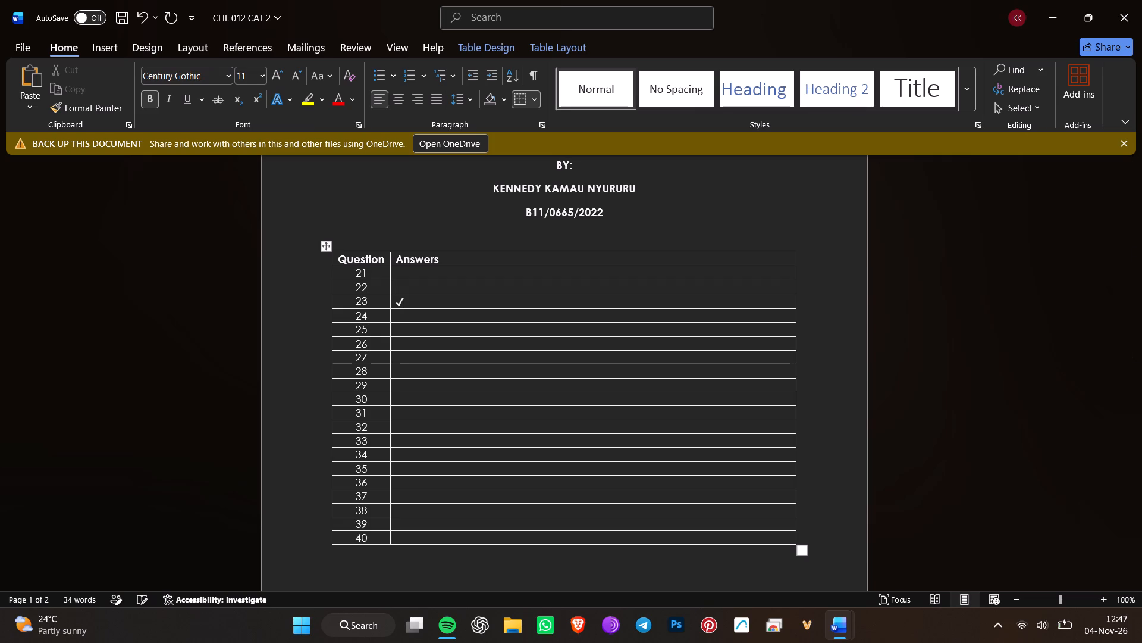
Enter an uppercase X in the Answers cells for questions 22 and 21.
key("x")
key("BackSpace")
key("x")
key("BackSpace")
key("x")
key("Up")
key("x")
key("Down")
Remove bold from the Answers cells for questions 21 to 40.
left_click_drag(450, 539, 426, 351)
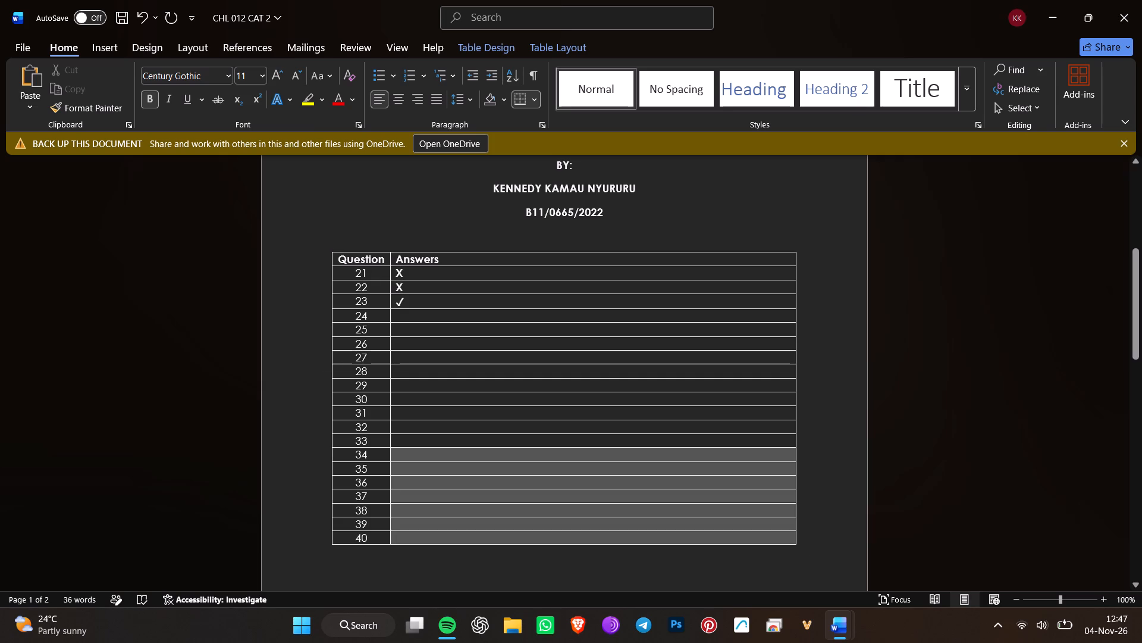
left_click_drag(426, 351, 410, 274)
left_click(148, 93)
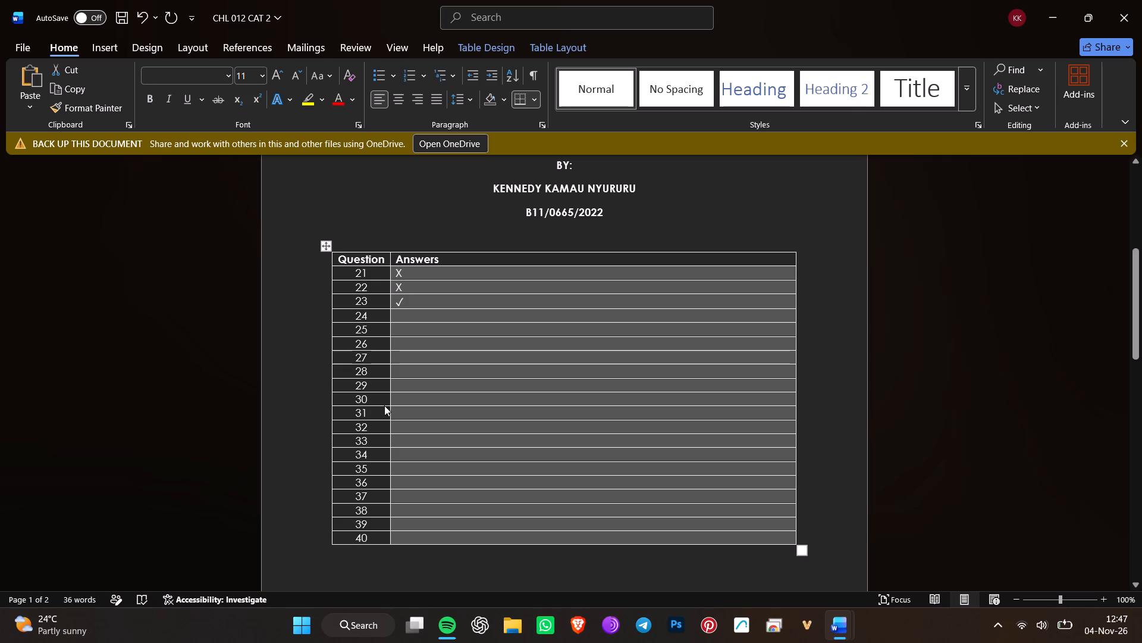
left_click(298, 406)
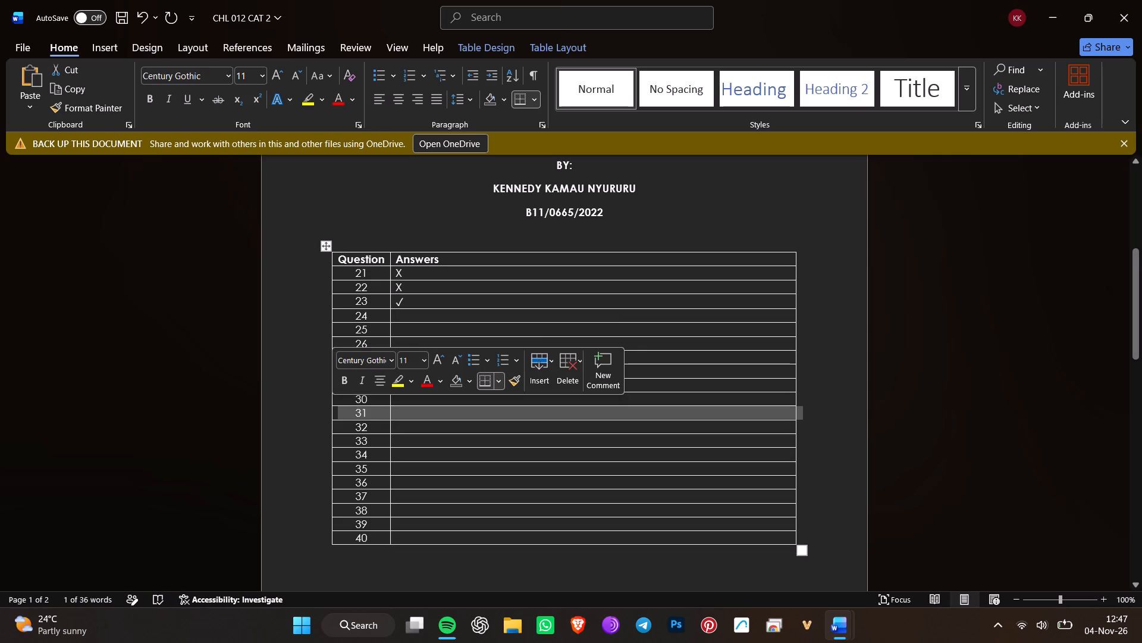
Enter x in the Answers cell for question 24.
left_click(406, 316)
key("x")
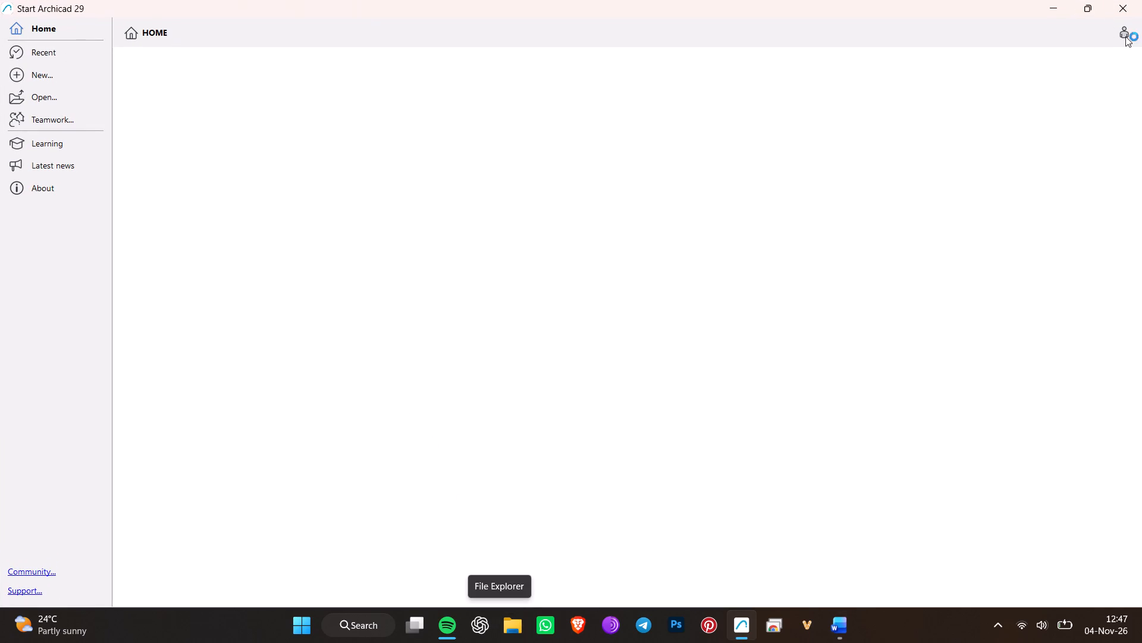
Return to the Word document and copy question 23's check mark into the Answers cell for question 25.
left_click(1055, 4)
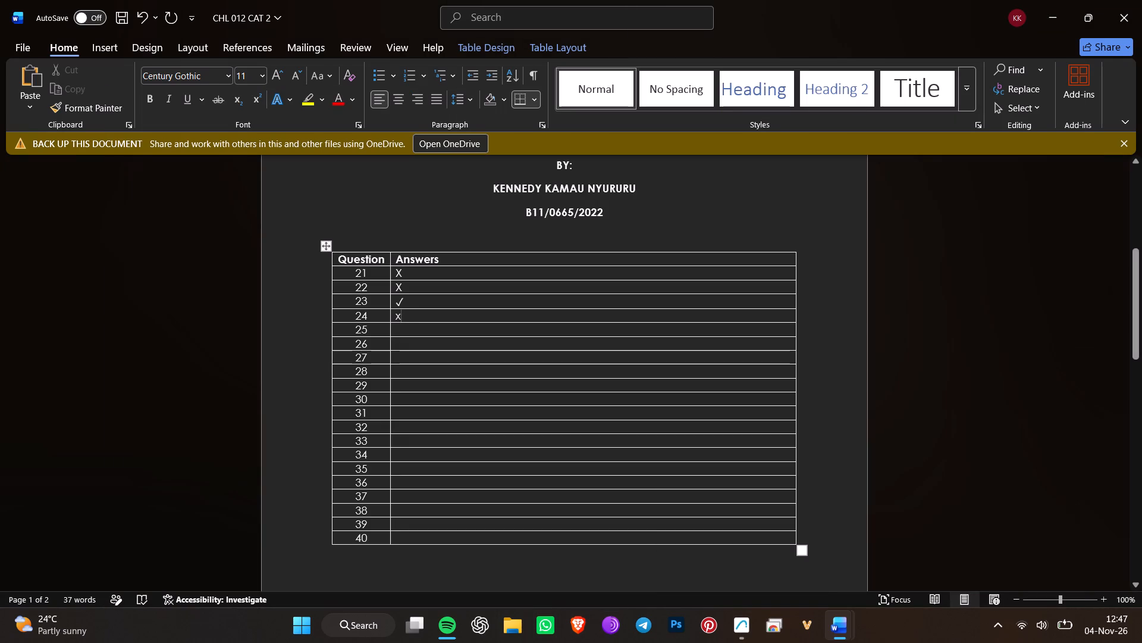
left_click_drag(421, 307, 399, 305)
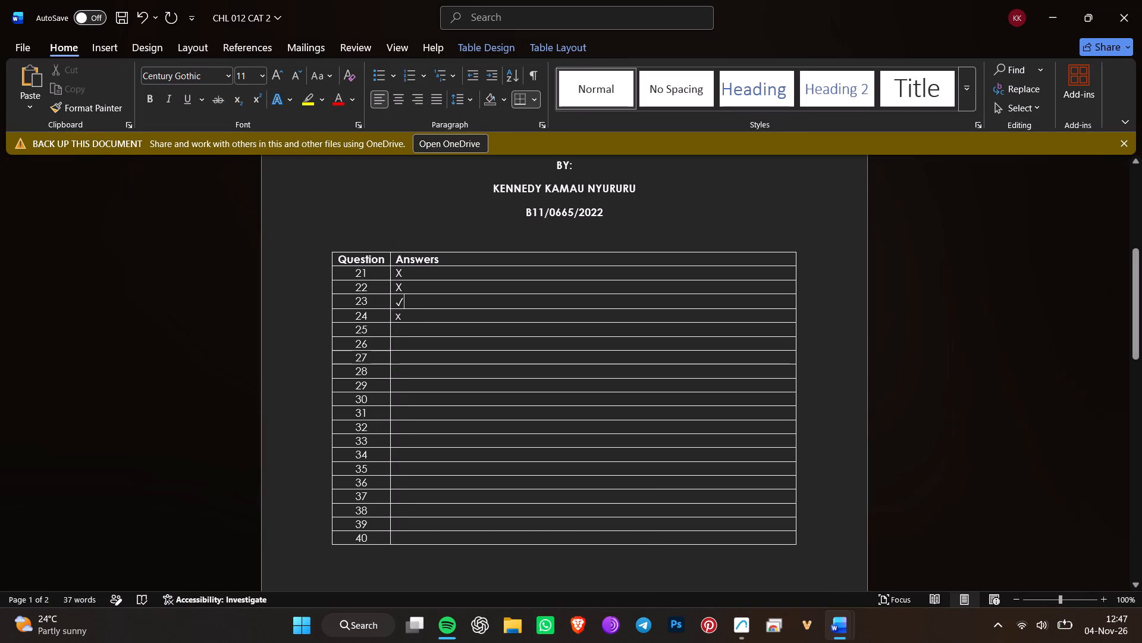
left_click_drag(399, 305, 395, 305)
key("ctrl+c")
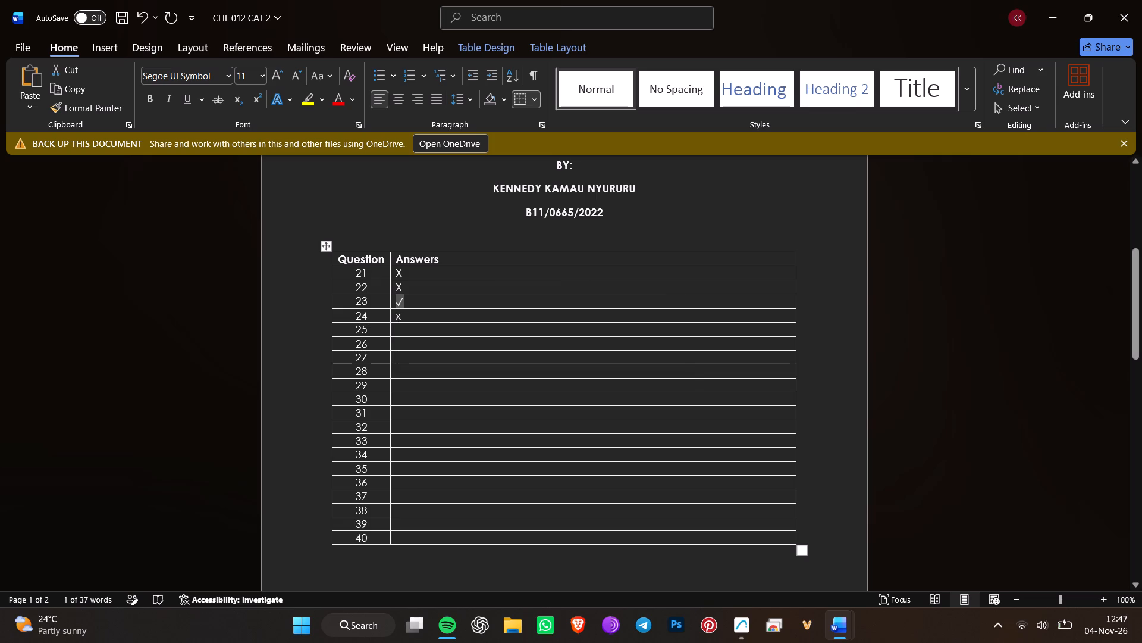
left_click(448, 333)
key("ctrl+v")
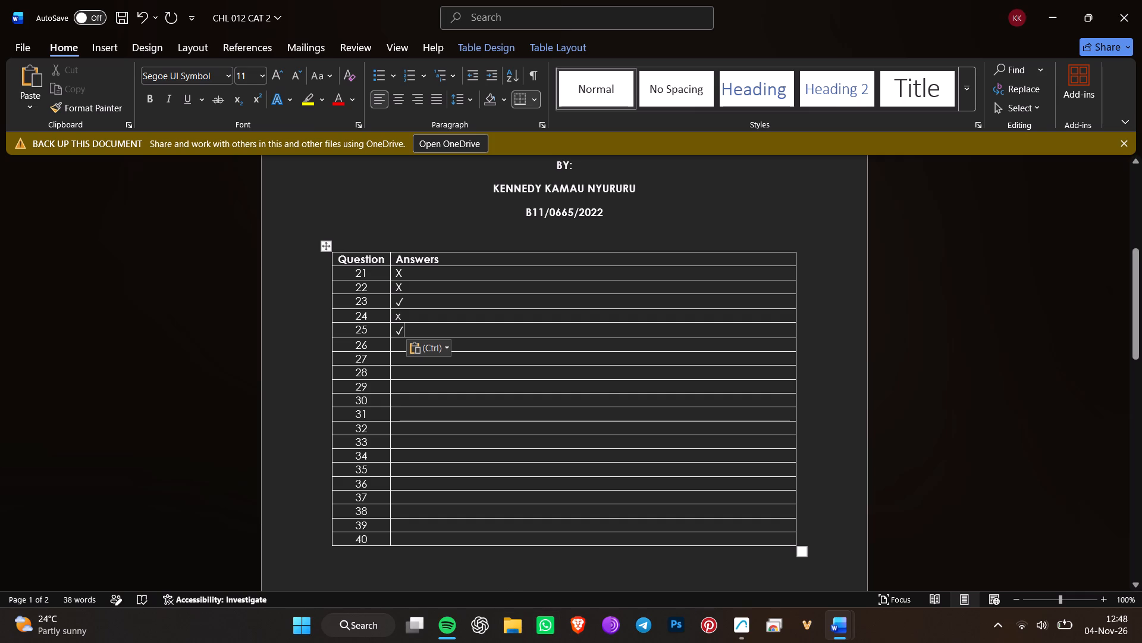
Switch to Archicad and open the recent project 260928 MARIGUINI HOUSING PROJECT.pln that is marked in red.
left_click(742, 619)
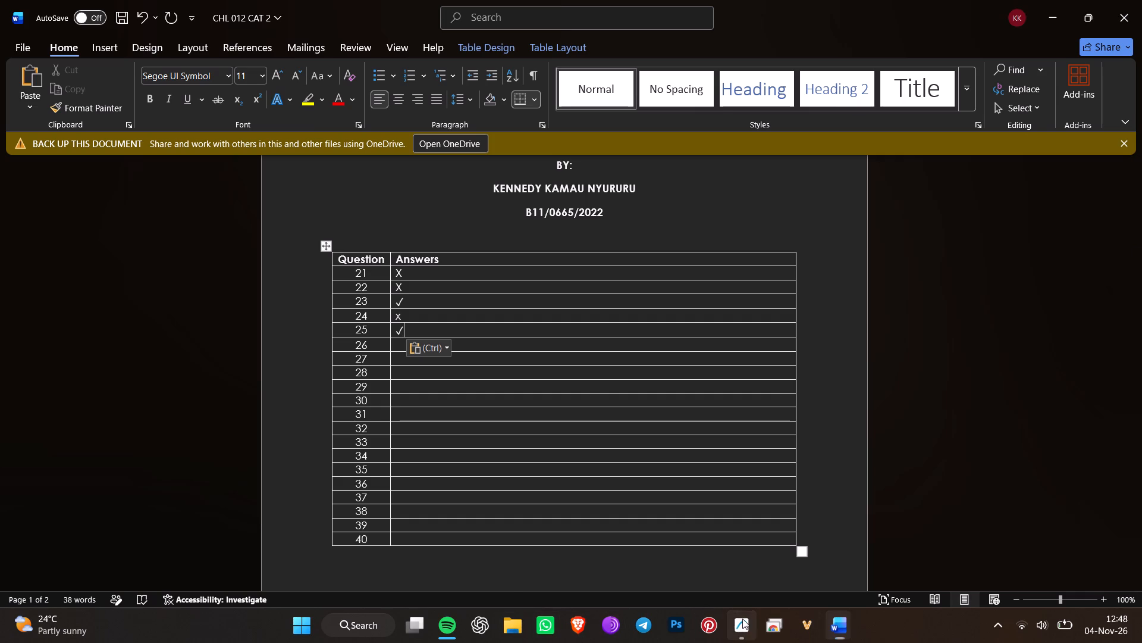
left_click(208, 363)
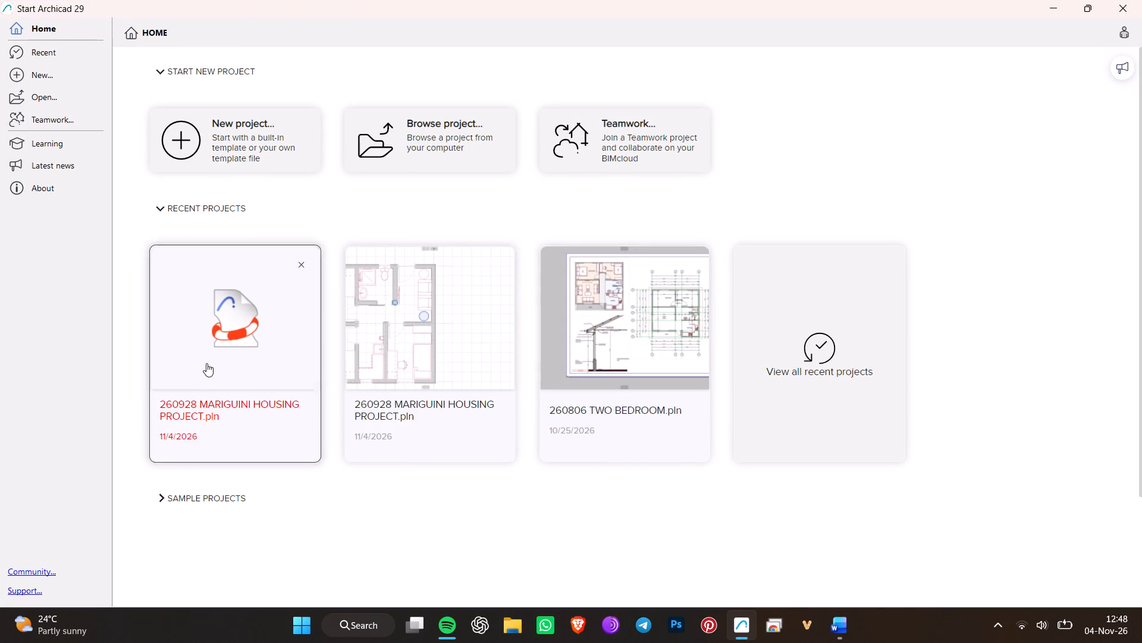
left_click(265, 448)
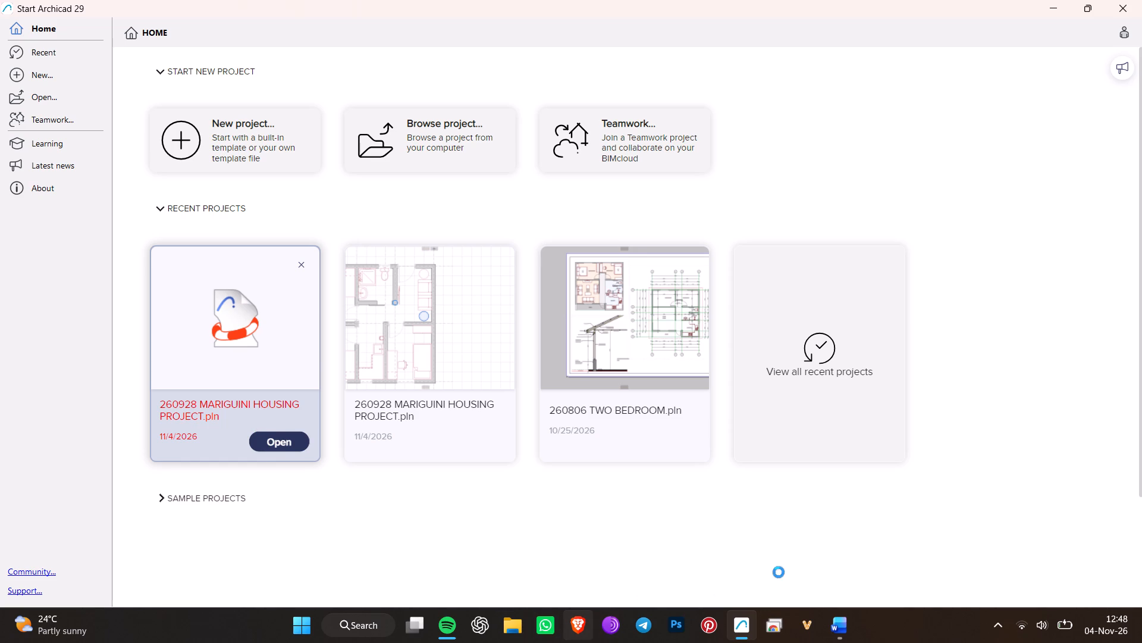
Switch back to the CHL 012 CAT 2 Word document and save it.
left_click(851, 639)
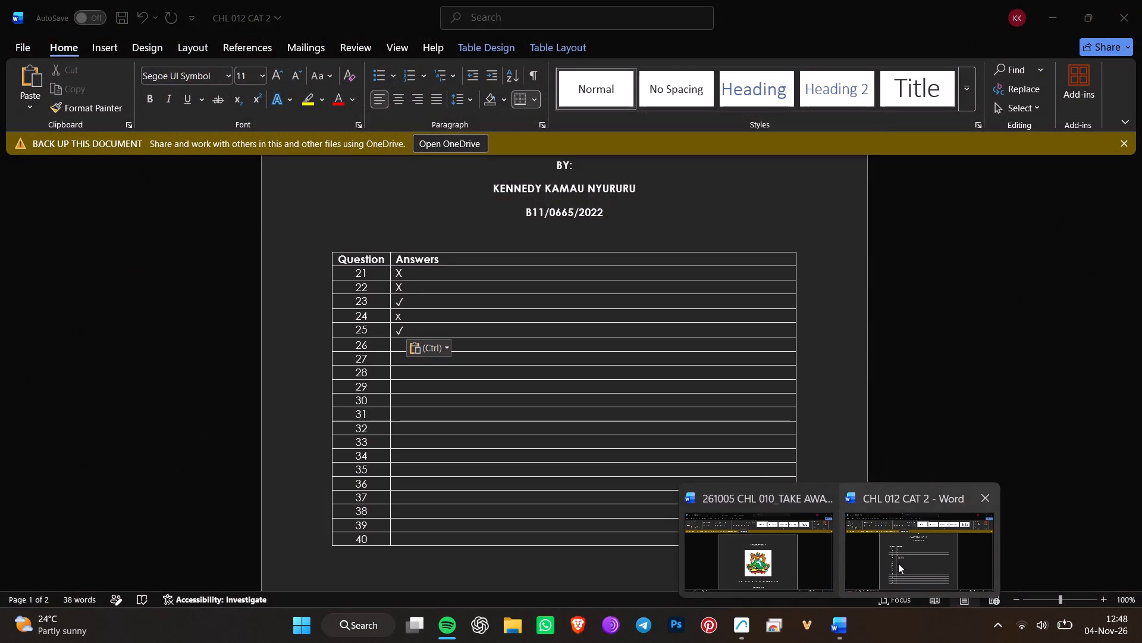
left_click(898, 563)
left_click(857, 424)
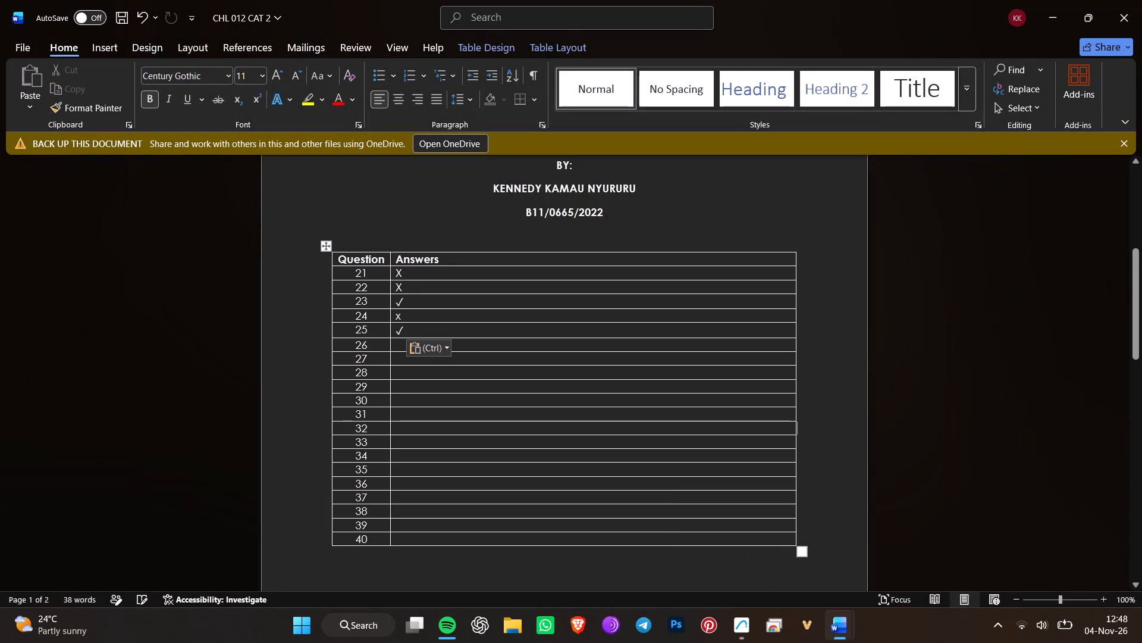
key("ctrl+s")
Distribute the rows of the whole question-and-answer table evenly.
scroll(610, 402, "up", 3)
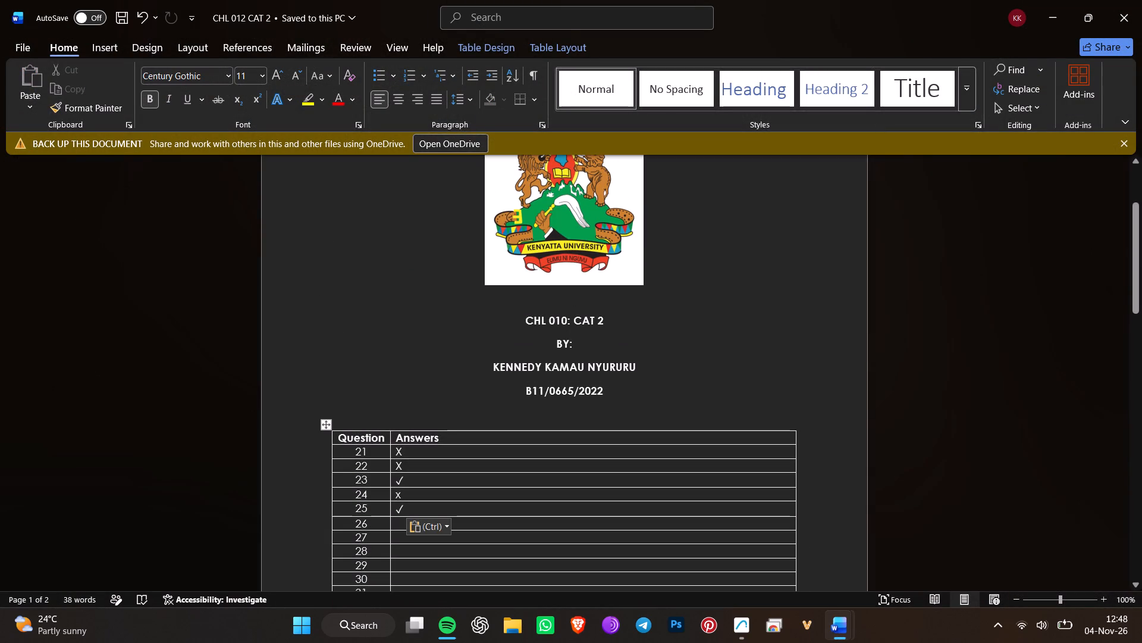
scroll(445, 352, "down", 4)
right_click(804, 491)
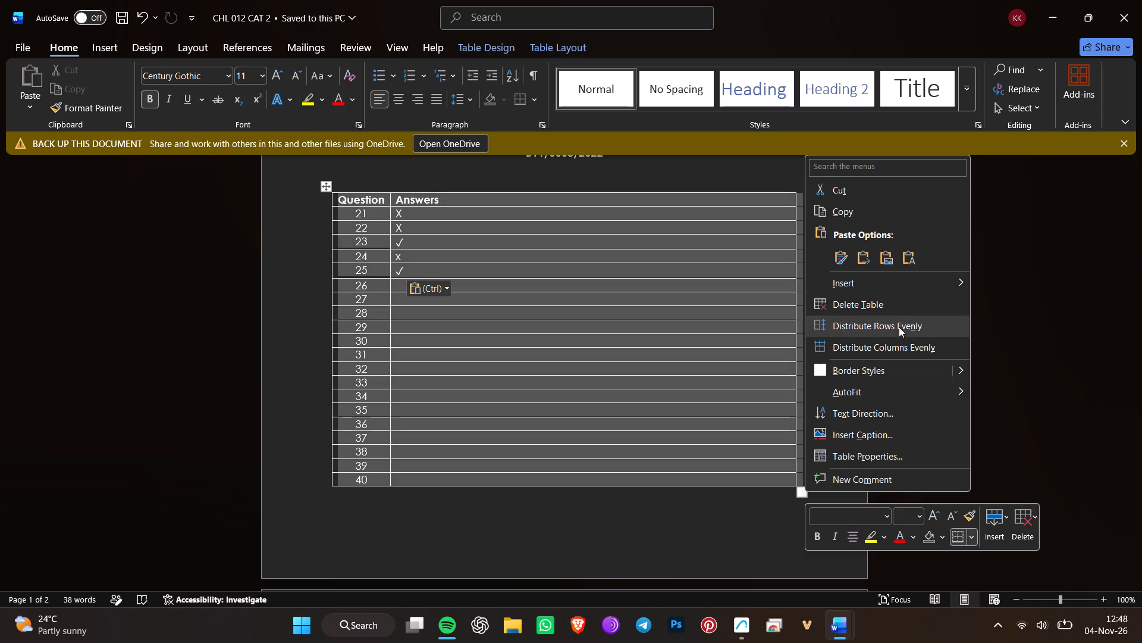
left_click(899, 327)
left_click(832, 397)
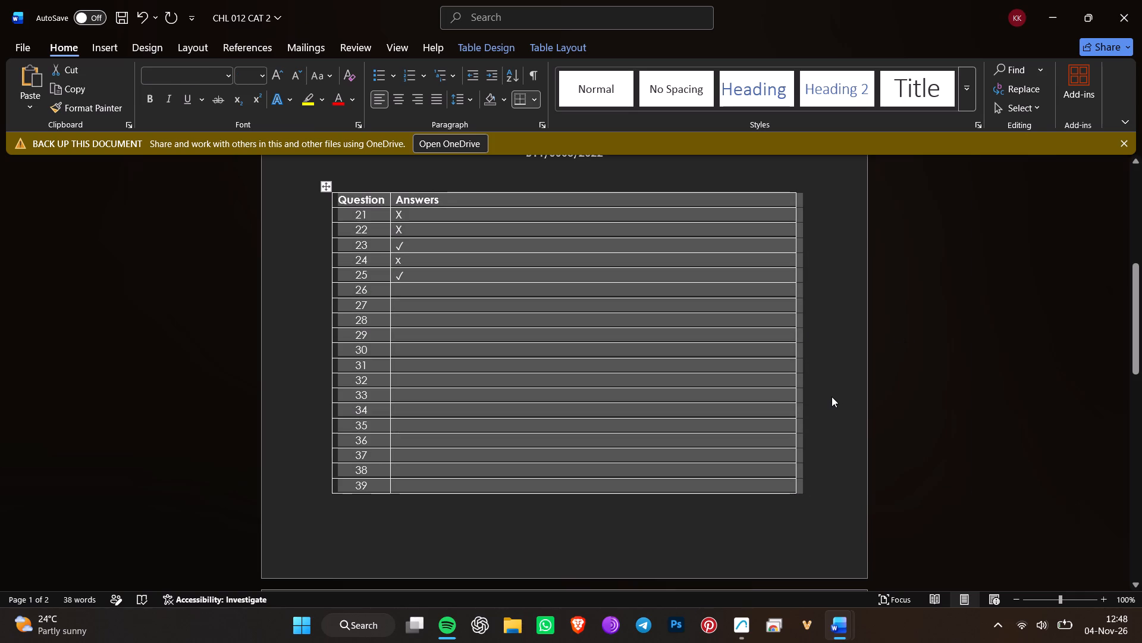
Delete the "BY:" line above the student's name in the cover section.
scroll(569, 417, "down", 4)
scroll(555, 424, "up", 8)
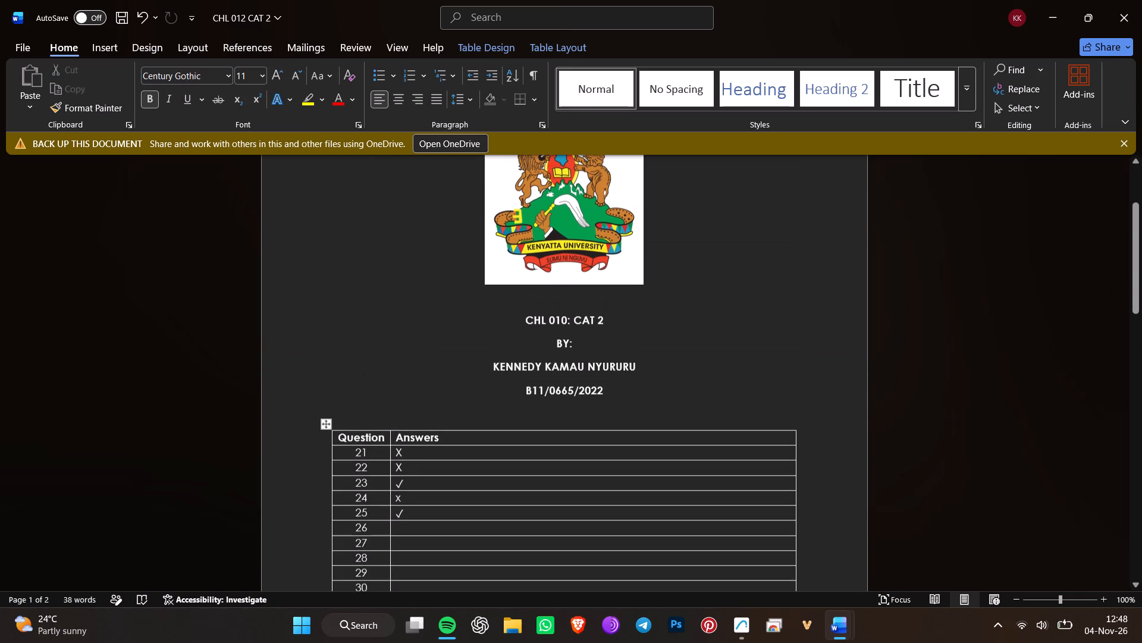
left_click_drag(583, 341, 543, 344)
key("BackSpace")
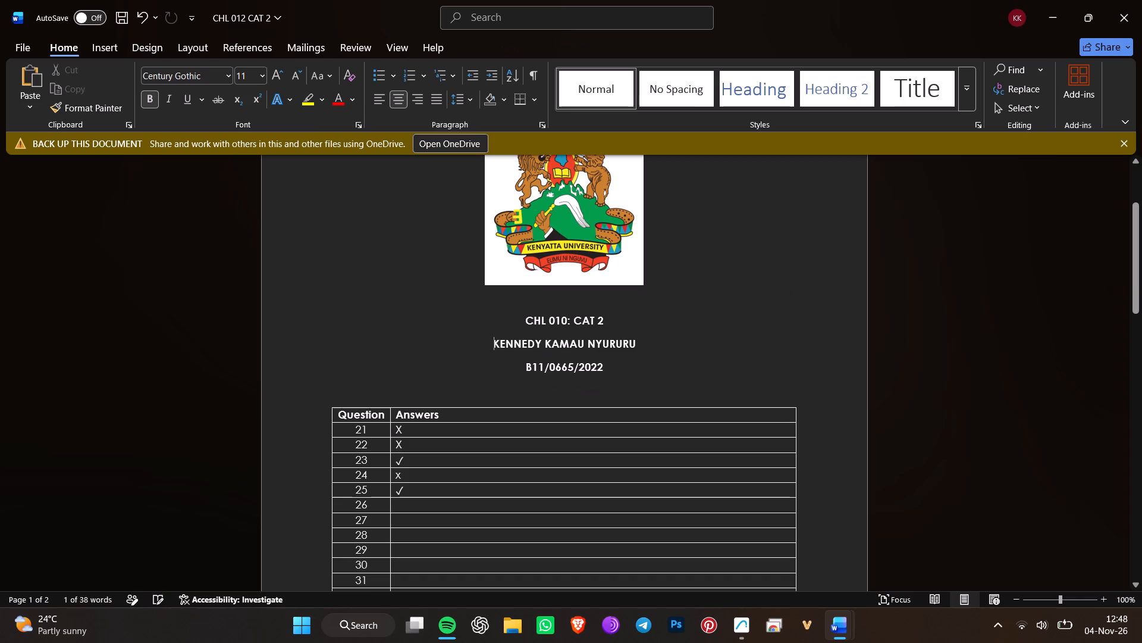
scroll(548, 311, "down", 5)
scroll(578, 466, "up", 2)
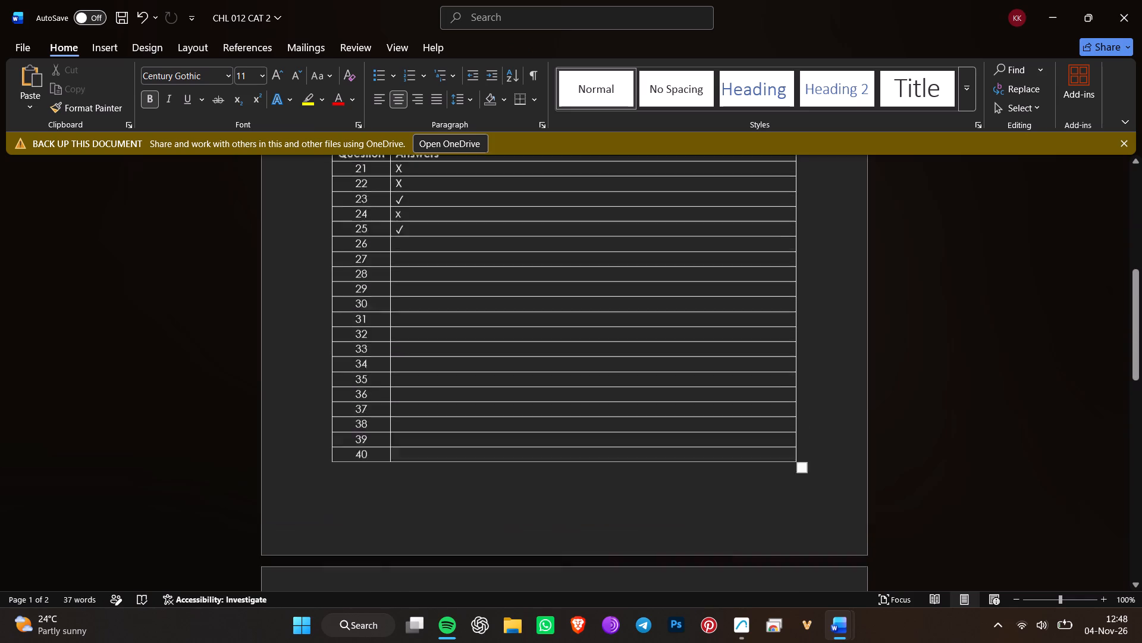
scroll(573, 458, "up", 1)
scroll(525, 382, "down", 2)
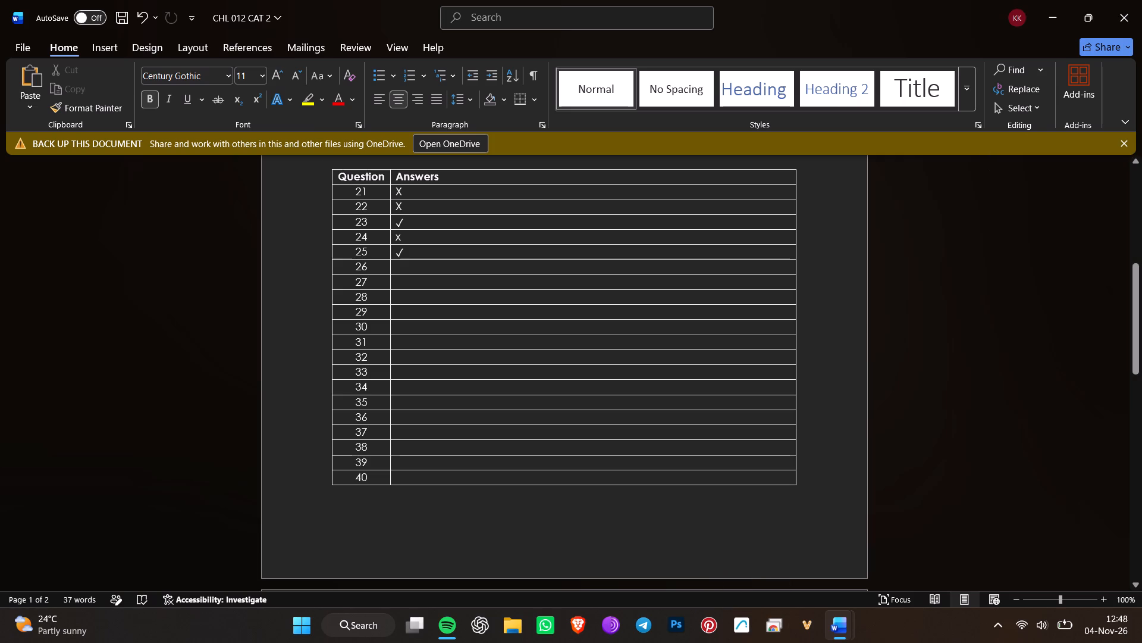
Close the 261005 CHL 010_TAKE AWAY CAT document and return to CHL 012 CAT 2.
left_click(1049, 14)
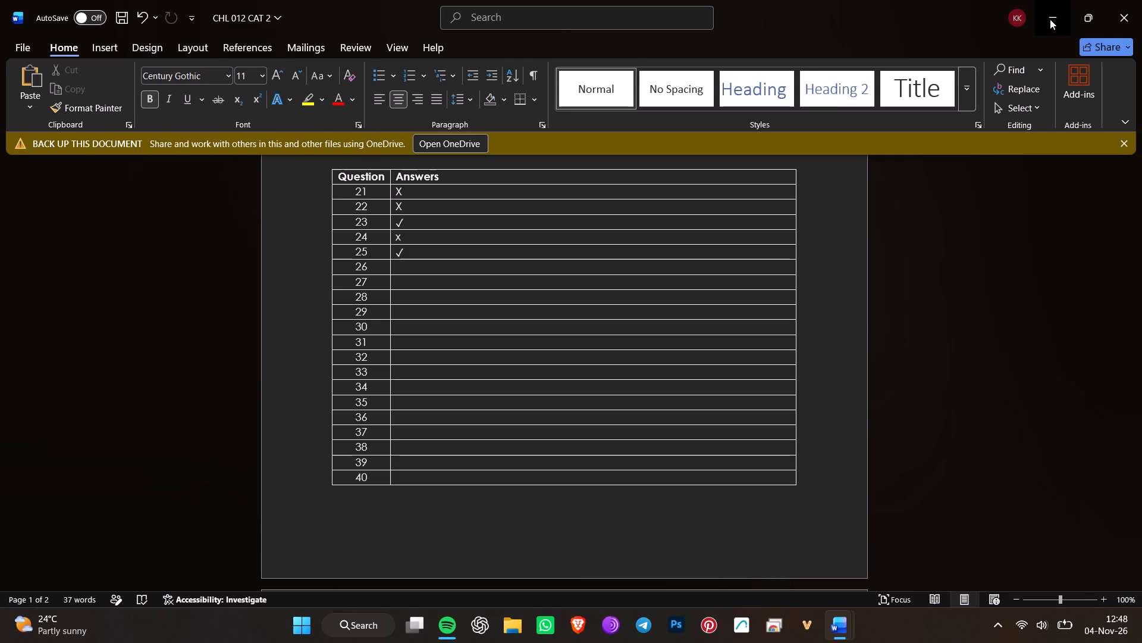
scroll(808, 413, "down", 7)
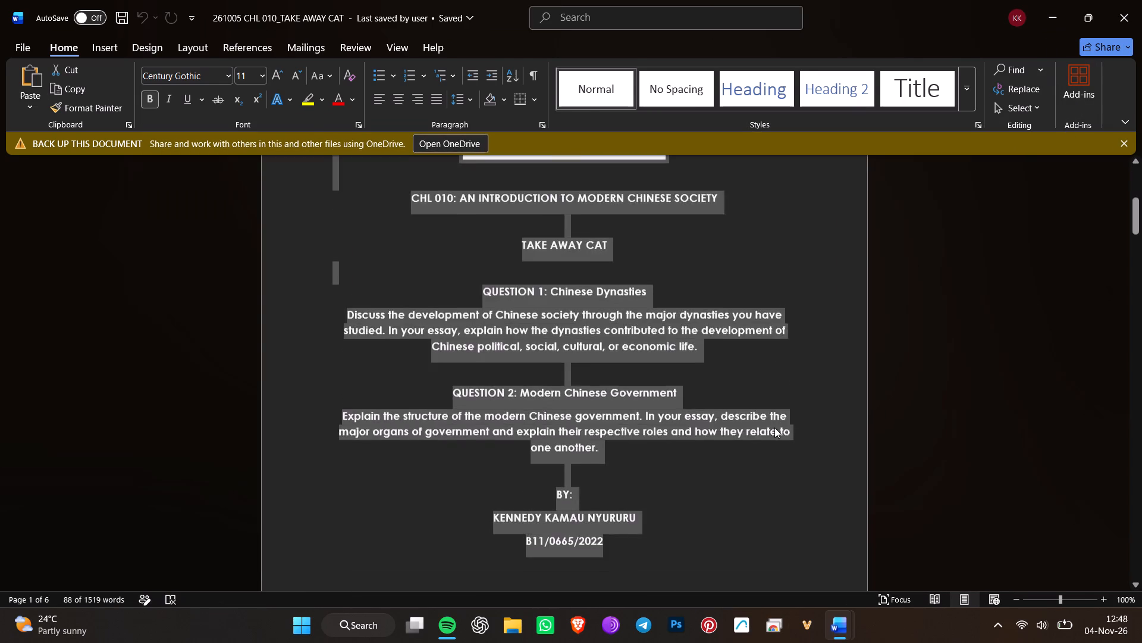
scroll(774, 427, "down", 8)
scroll(806, 382, "up", 5)
left_click(1141, 25)
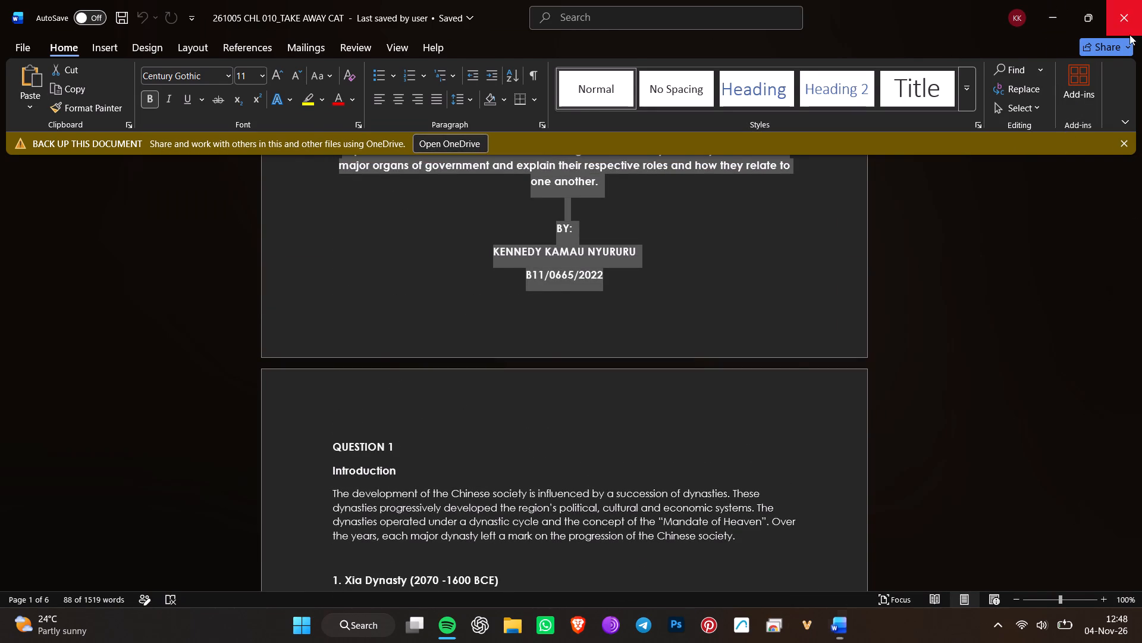
left_click(843, 619)
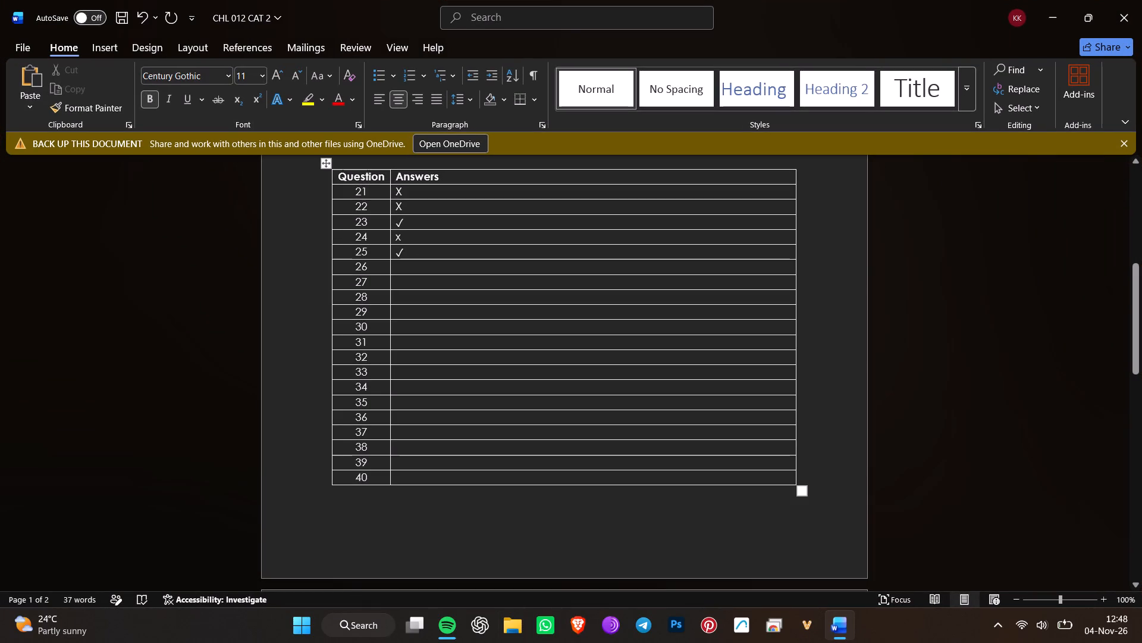
Enter the answers A, F and D in uppercase for questions 26, 27 and 28.
left_click(406, 270)
key("a")
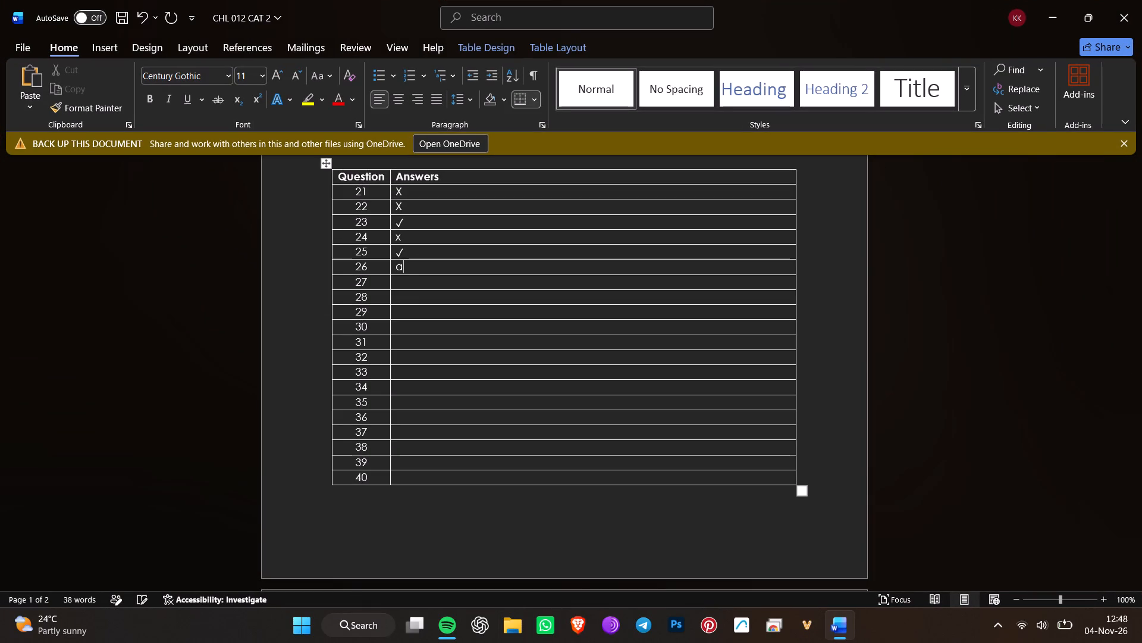
key("BackSpace")
key("a")
key("Down")
key("f")
key("Down")
key("d")
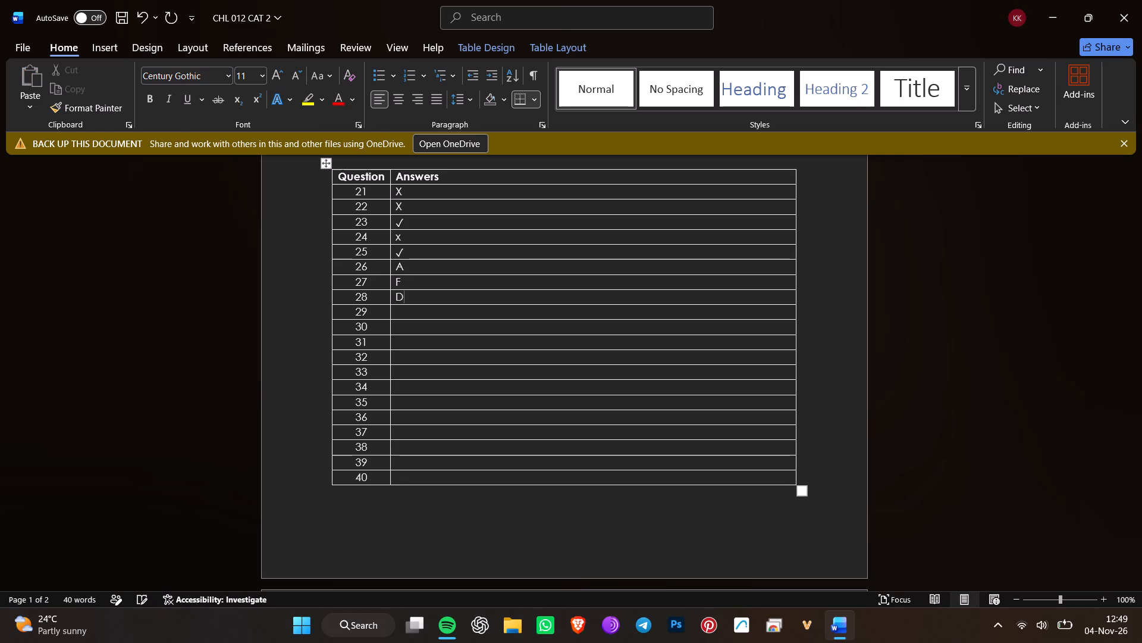
key("Down")
Enter the answers C, B, B, A, C, D and E for questions 29 to 35 in the Answers column.
key("c")
key("Down")
key("b")
key("Down")
key("b")
key("Down")
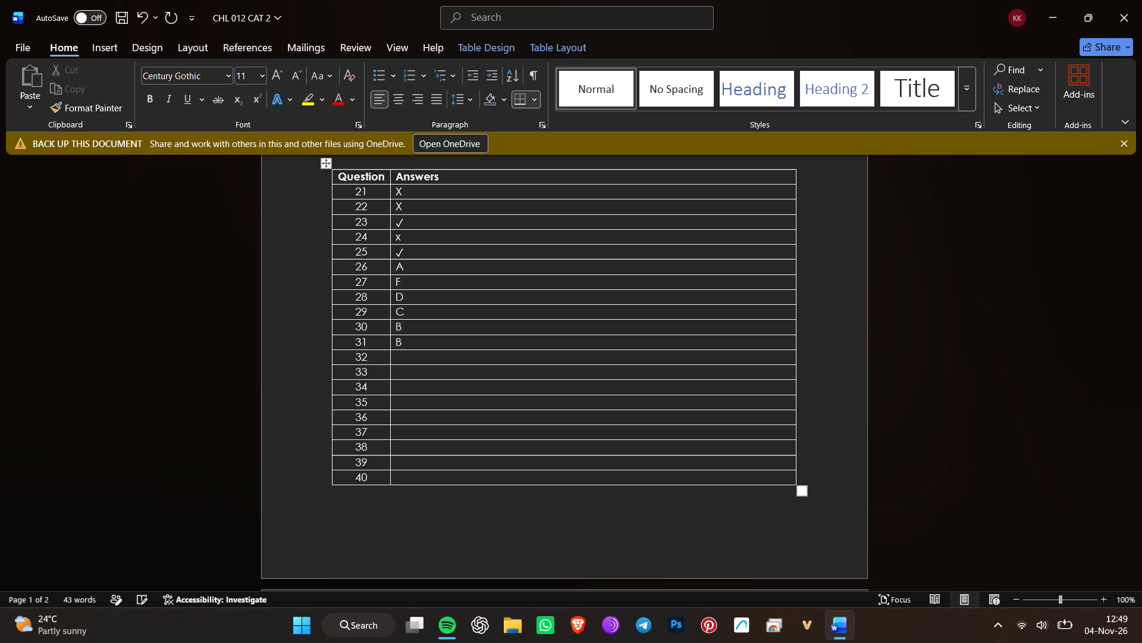
key("a")
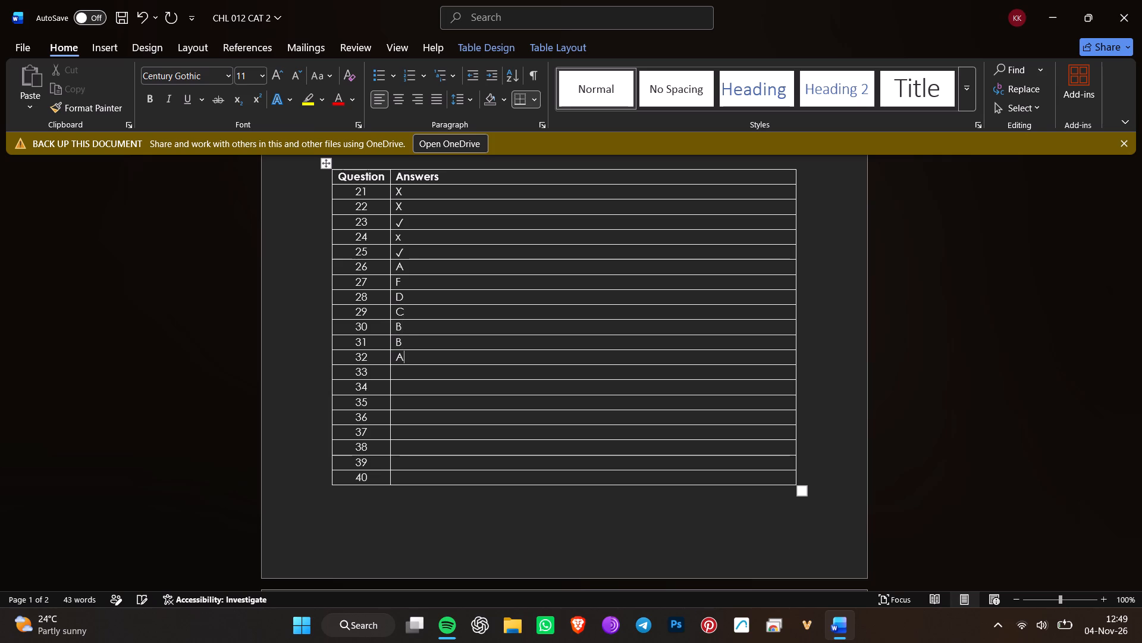
key("Down")
key("c")
key("Down")
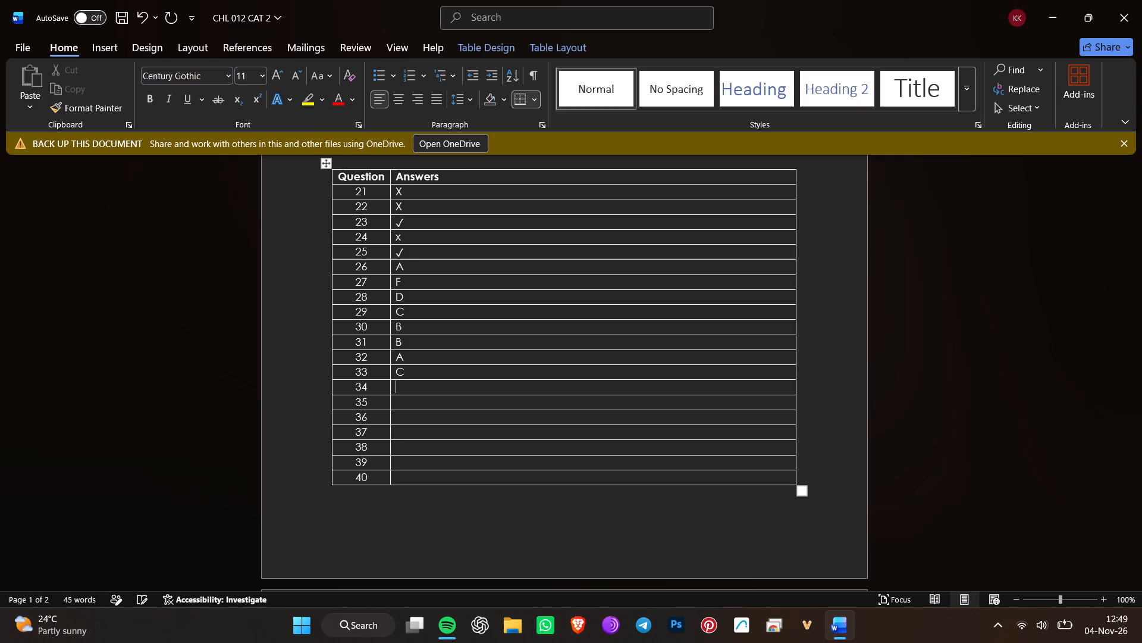
key("d")
key("Down")
key("e")
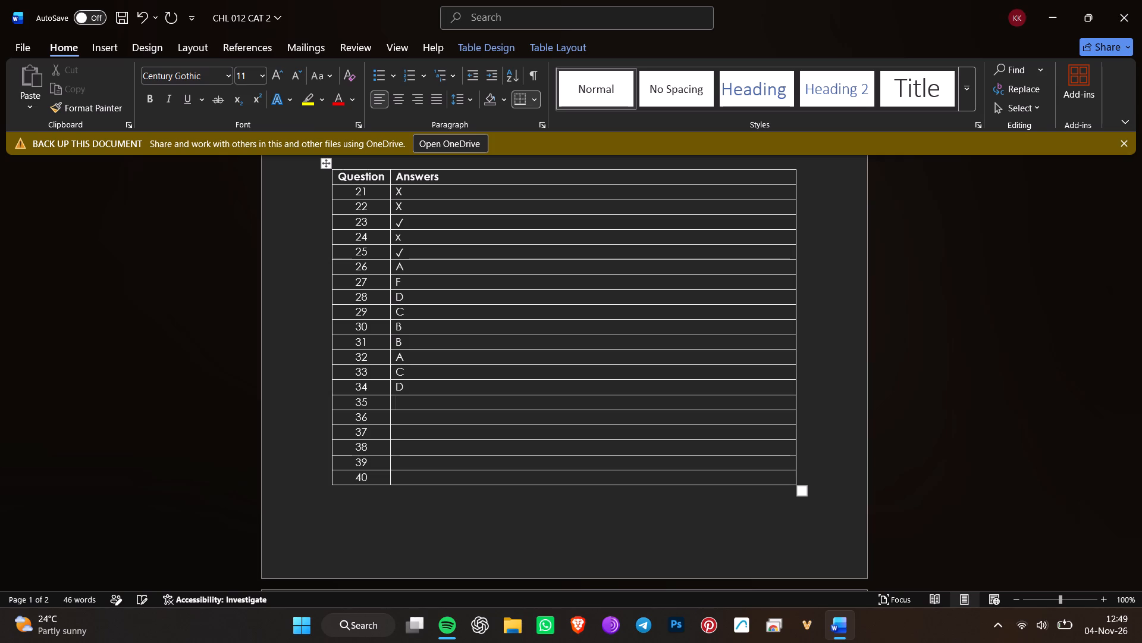
Enter the answers E, A, C, B and F for questions 36 to 40 in the Answers column.
key("Down")
key("e")
key("Down")
key("a")
key("Down")
key("c")
key("Down")
key("b")
key("Down")
key("f")
Save the CHL 012 CAT 2 document.
left_click(822, 402)
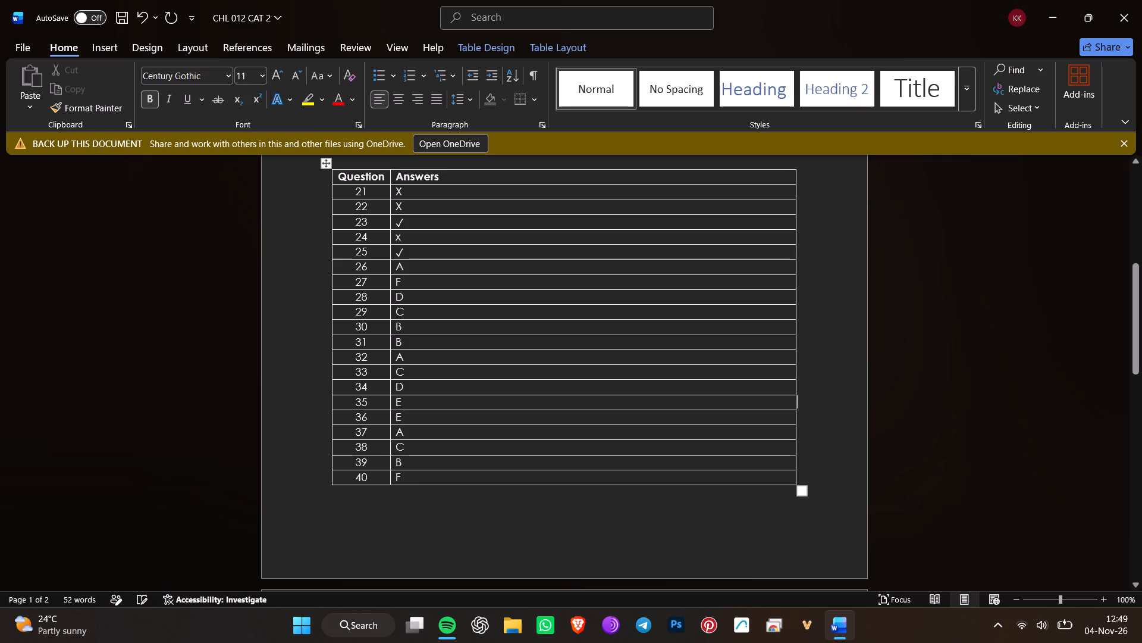
key("ctrl+s")
Extend the answer for question 26 with a dash and the text "talking on the phone".
scroll(617, 421, "up", 8)
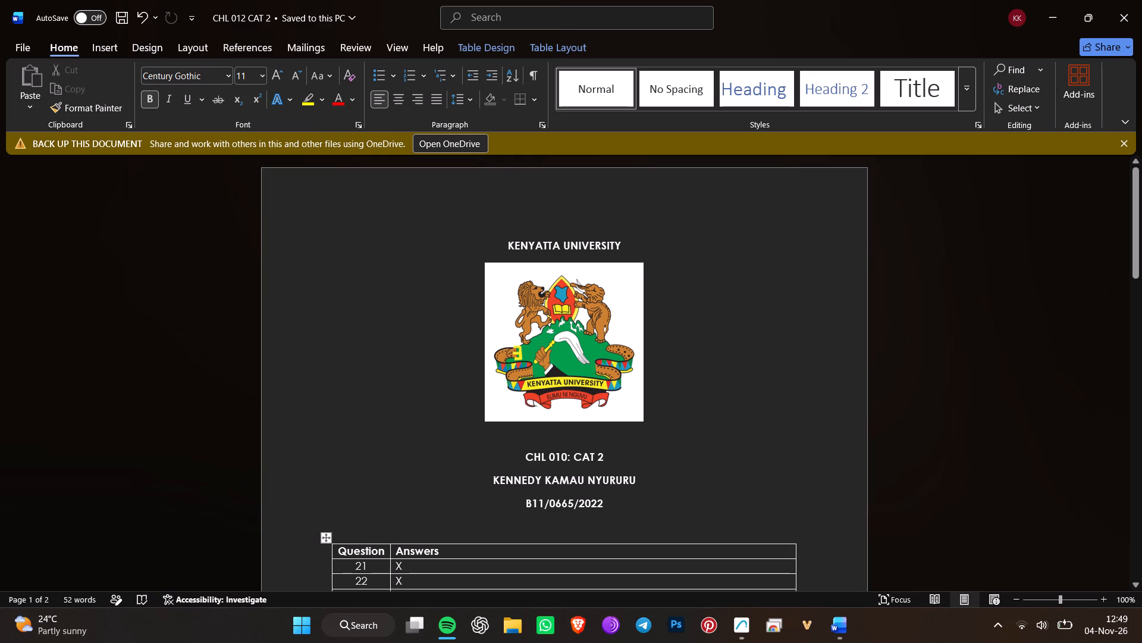
scroll(502, 340, "down", 5)
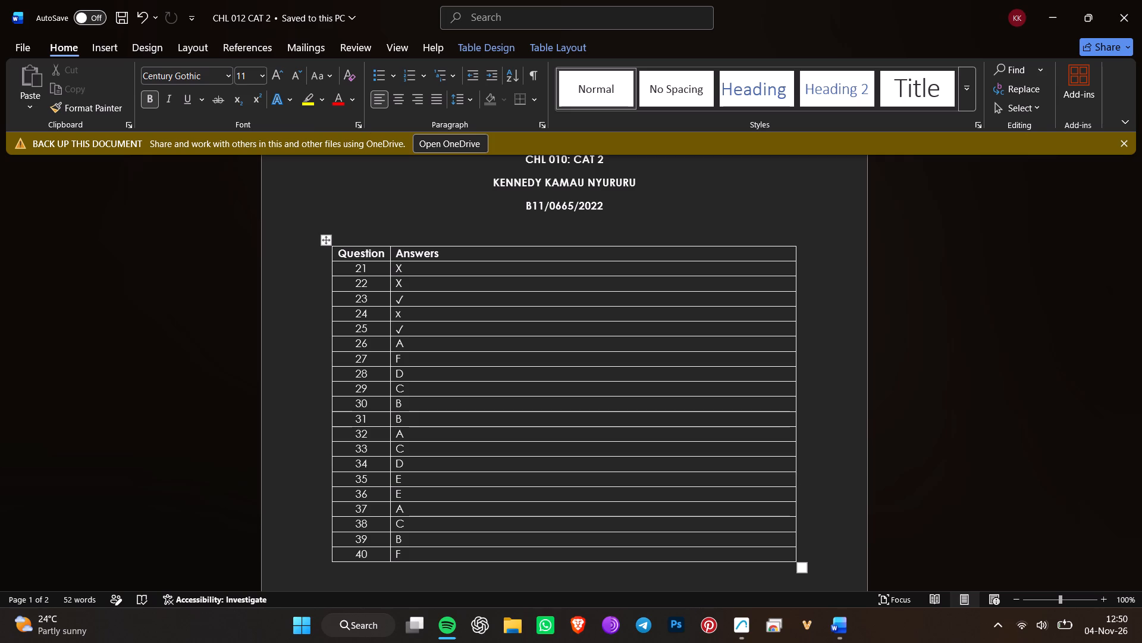
left_click(474, 344)
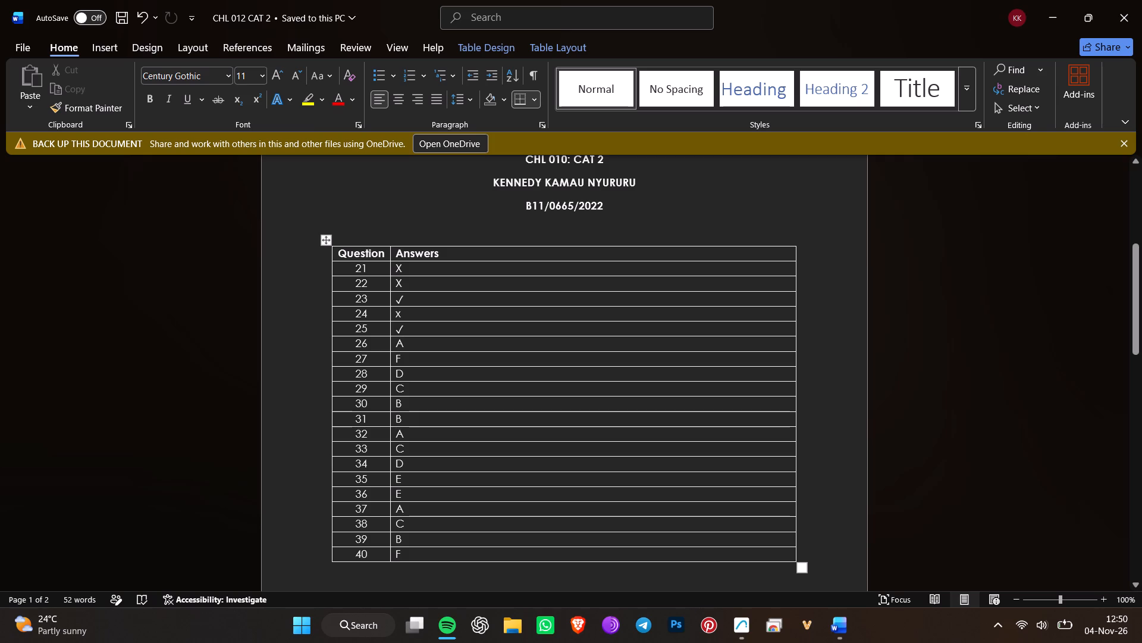
key("space")
key("0")
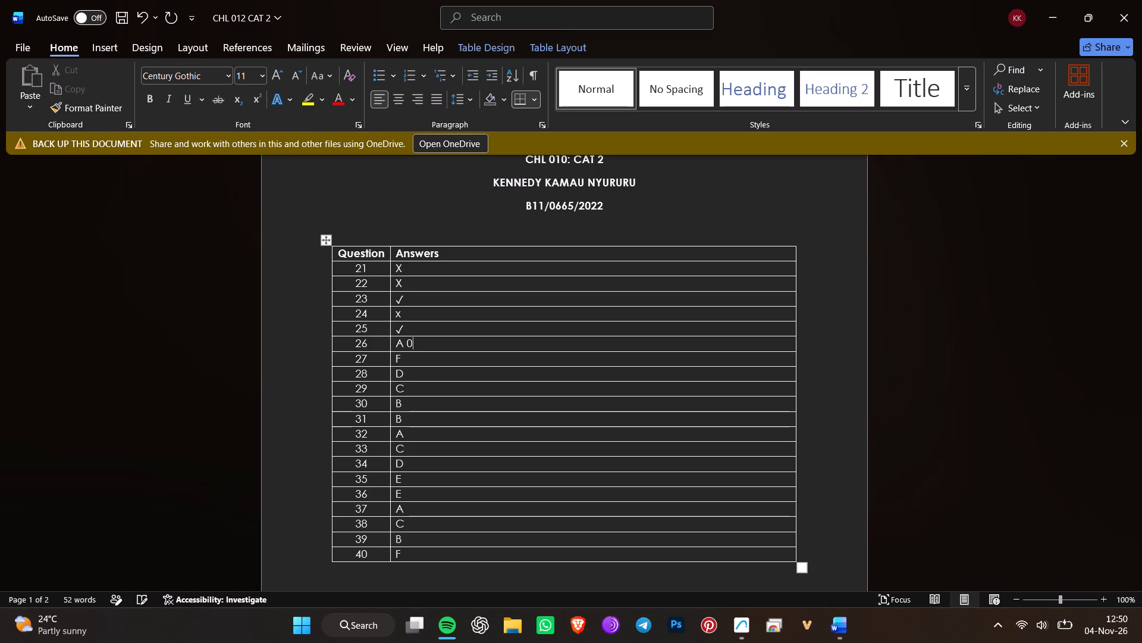
key("BackSpace")
key("minus")
key("space")
key("t")
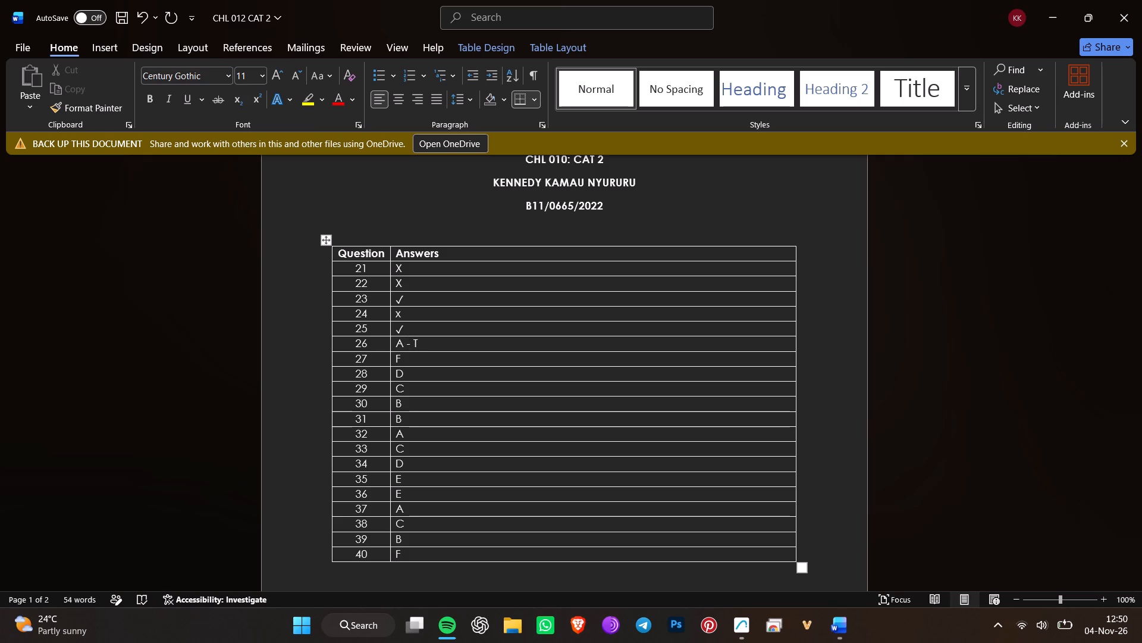
key("BackSpace")
type("ta")
type("lking on the phone")
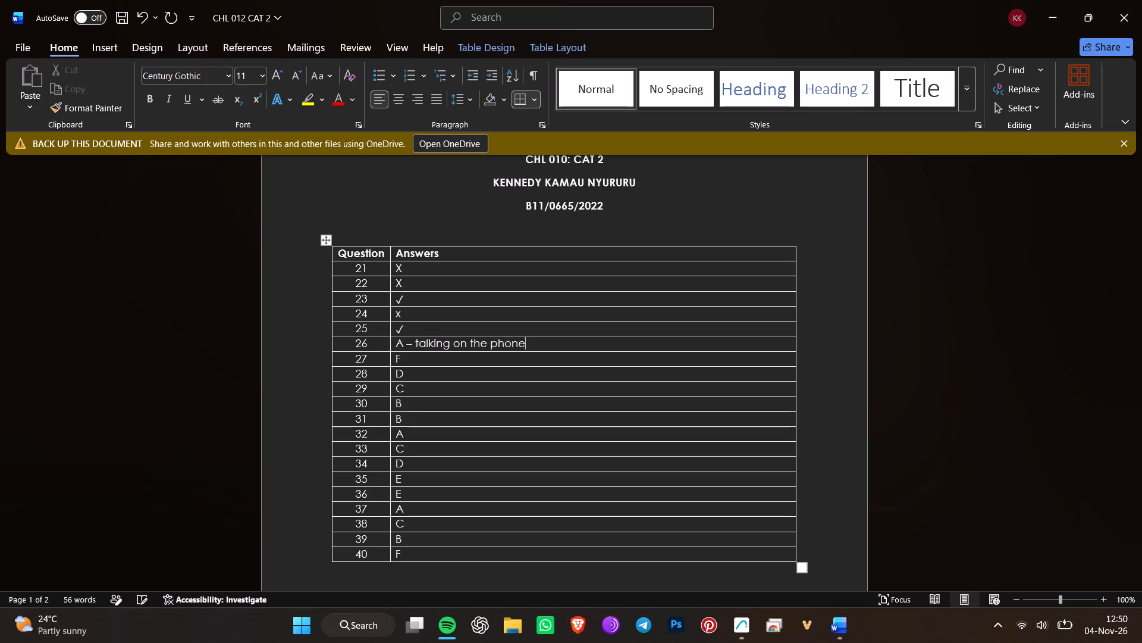
Extend the answer for question 27 with a dash and the text "watching television".
key("Down")
key("space")
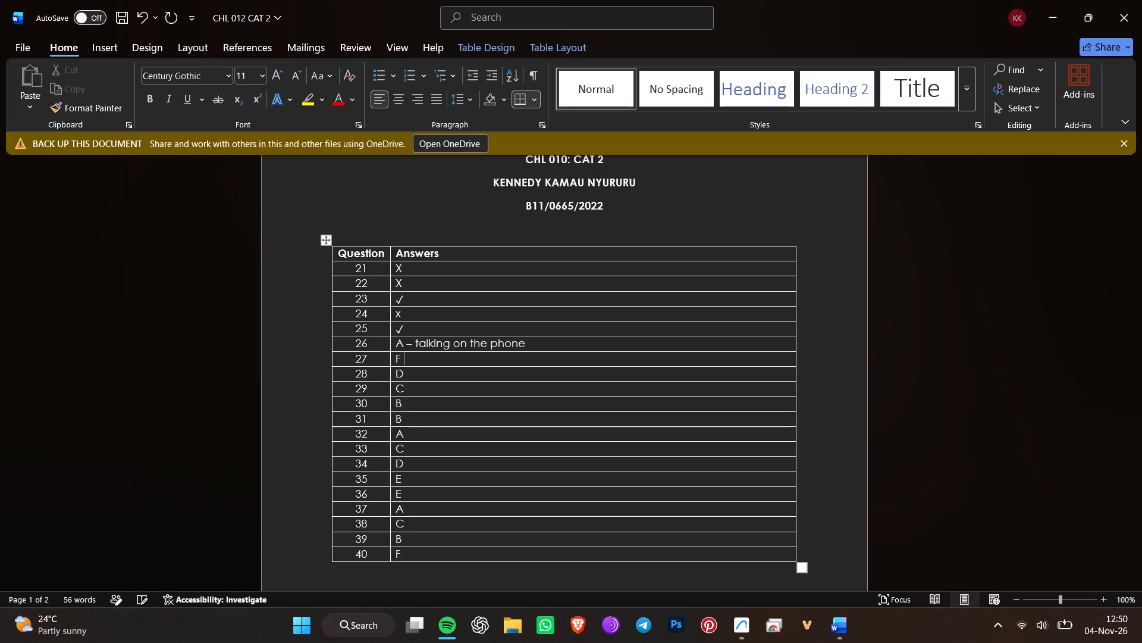
type("- watching")
key("space")
type("te")
type("levis")
type("ion")
Extend the answer for question 28 with a dash and the text "shopping".
key("Down")
key("space")
type("-")
key("space")
key("s")
type("hopping")
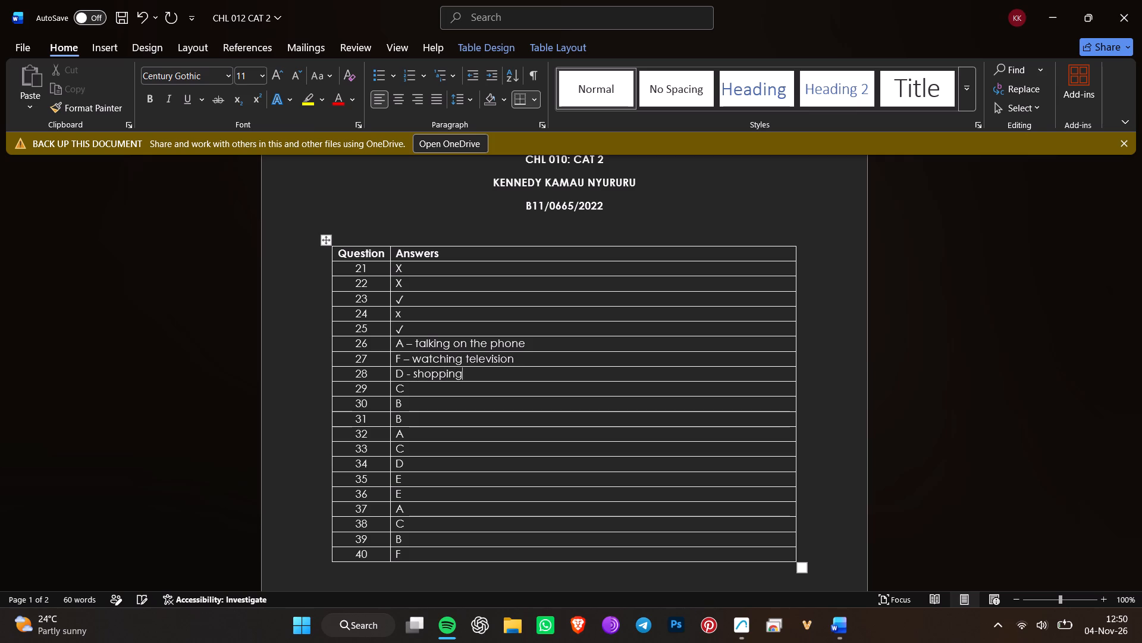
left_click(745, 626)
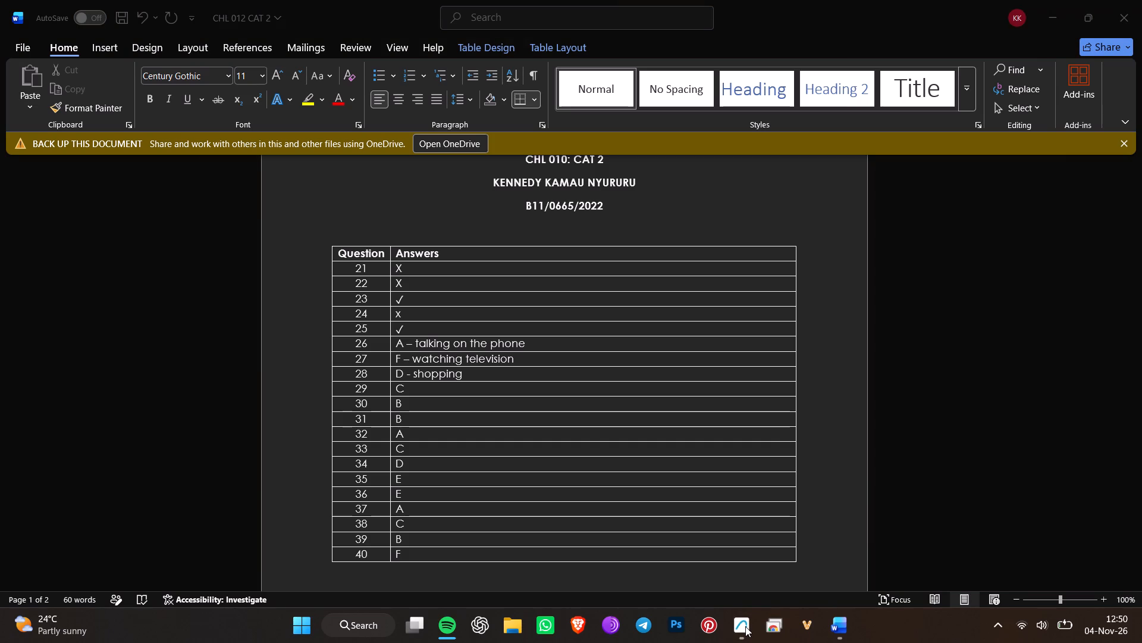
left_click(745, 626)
Extend the answer for question 29 with a dash and the text "sleeping".
left_click(454, 386)
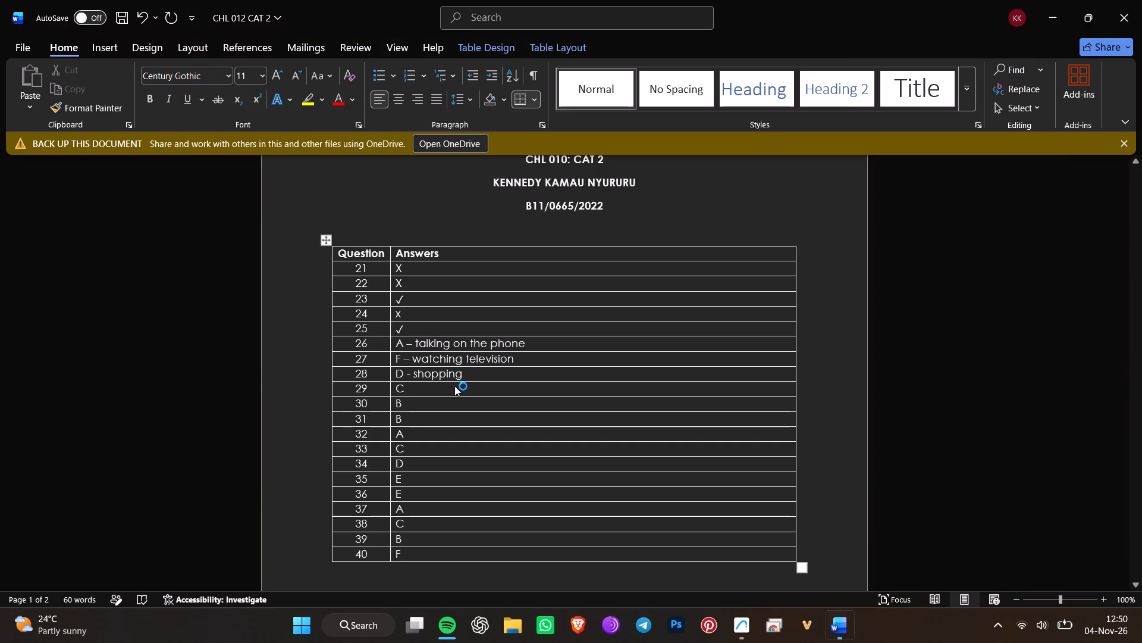
left_click(454, 386)
key("space")
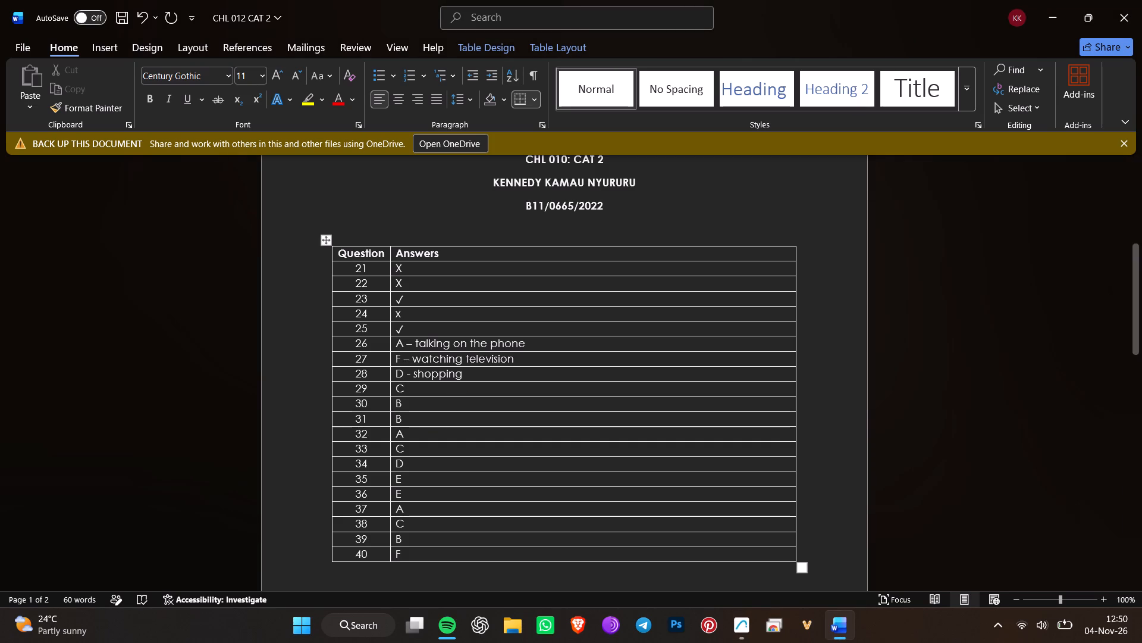
type("-")
key("space")
type("sleeping")
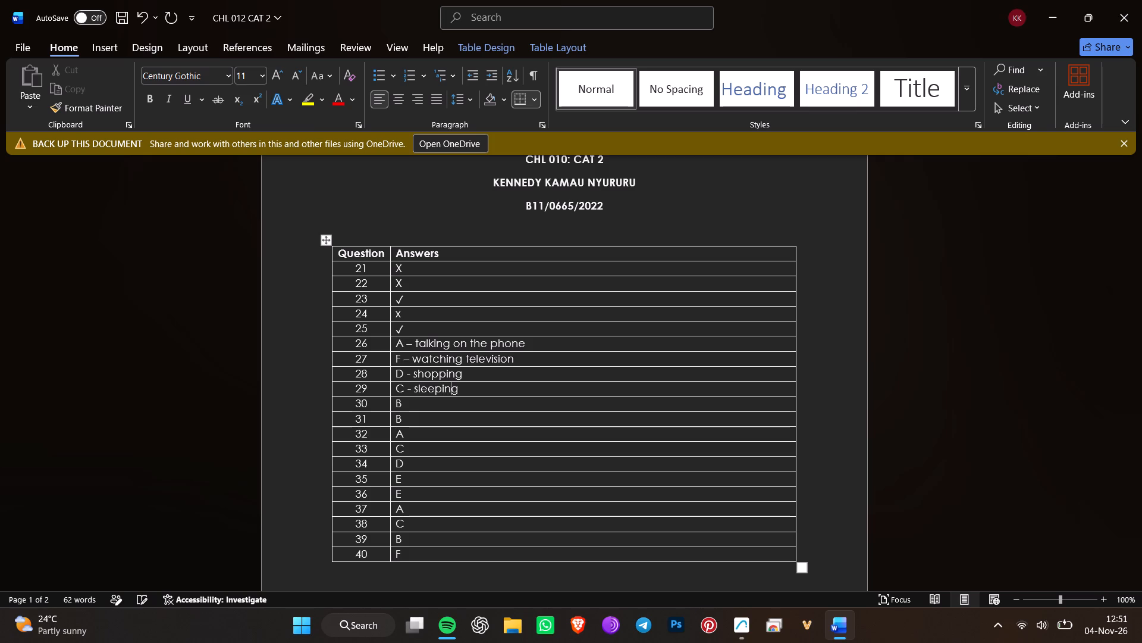
Extend the answer for question 30 with a dash and the text "computers on a desk".
key("Down")
key("space")
type("-")
key("space")
type("com")
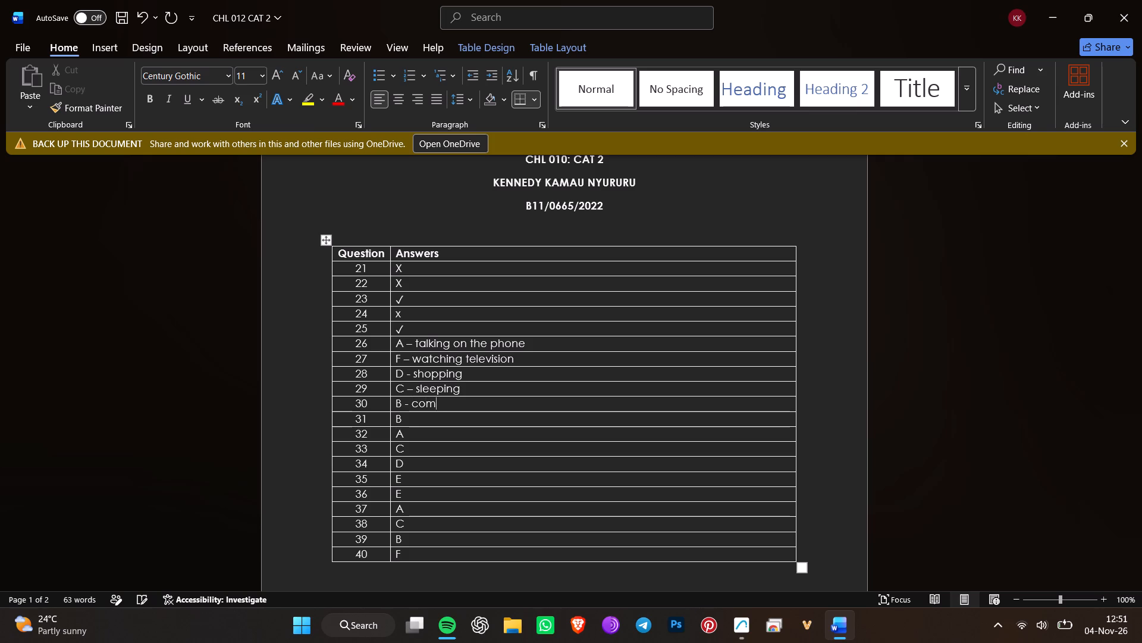
type("puters on a desk")
key("Down")
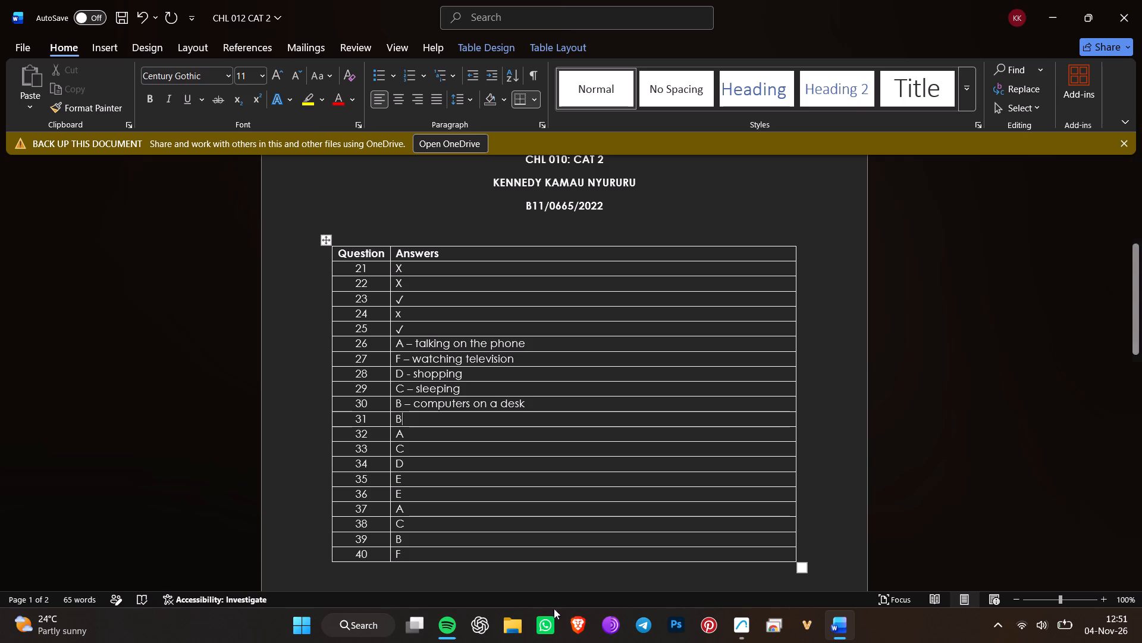
In File Explorer, copy the PDF "261013 MARIGUINI BRIEF, AREA & CONCEPT" from the ARC 507 folder.
left_click(513, 625)
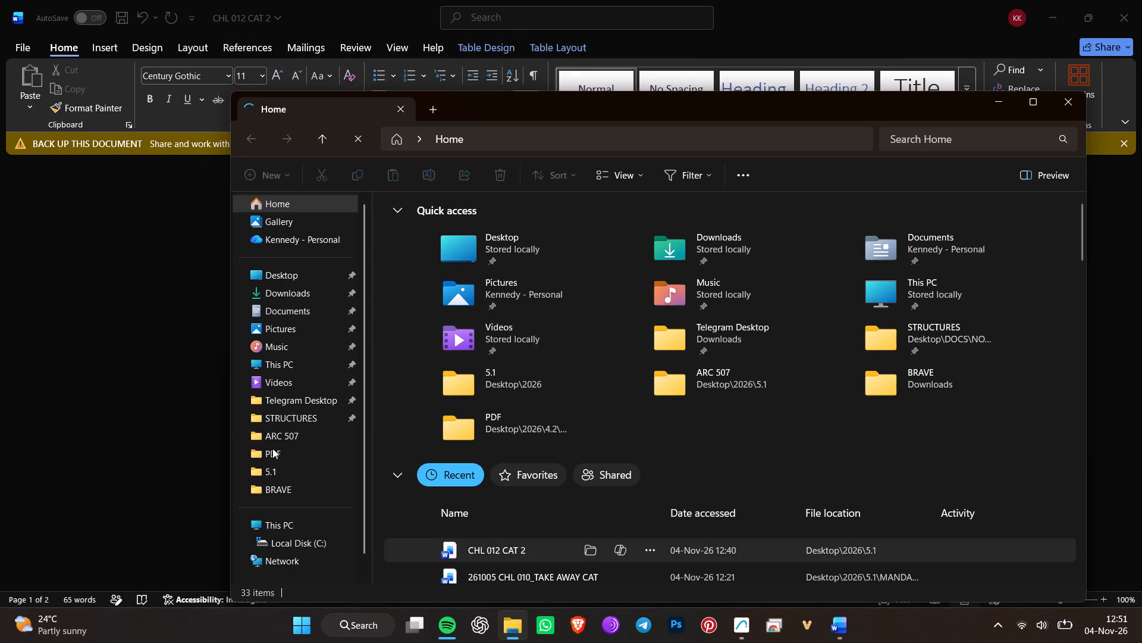
left_click(291, 429)
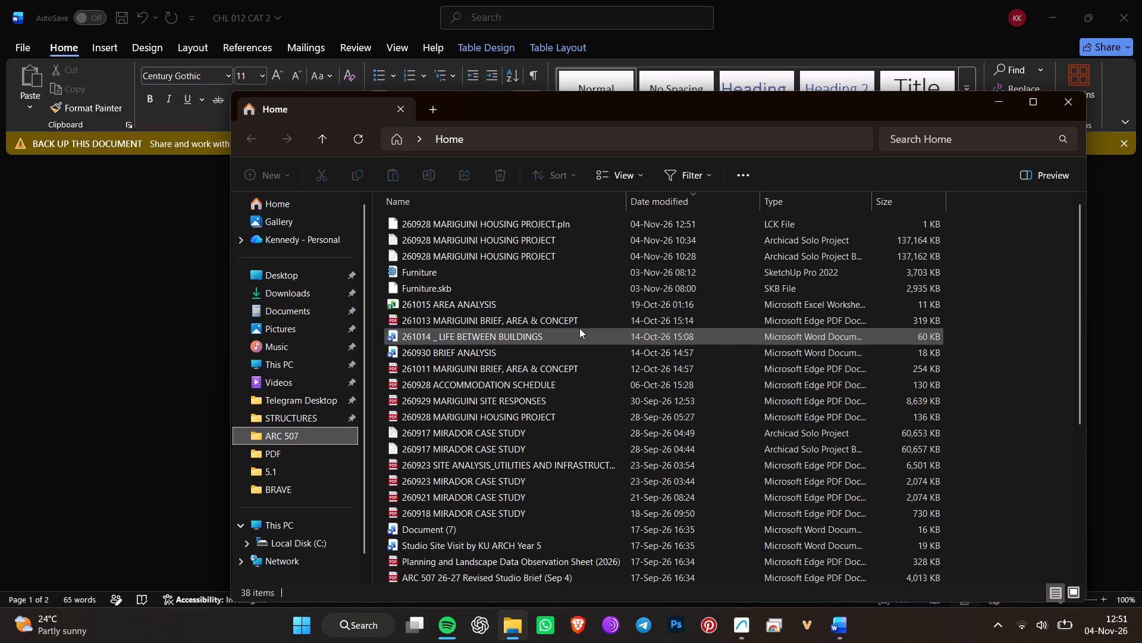
right_click(493, 320)
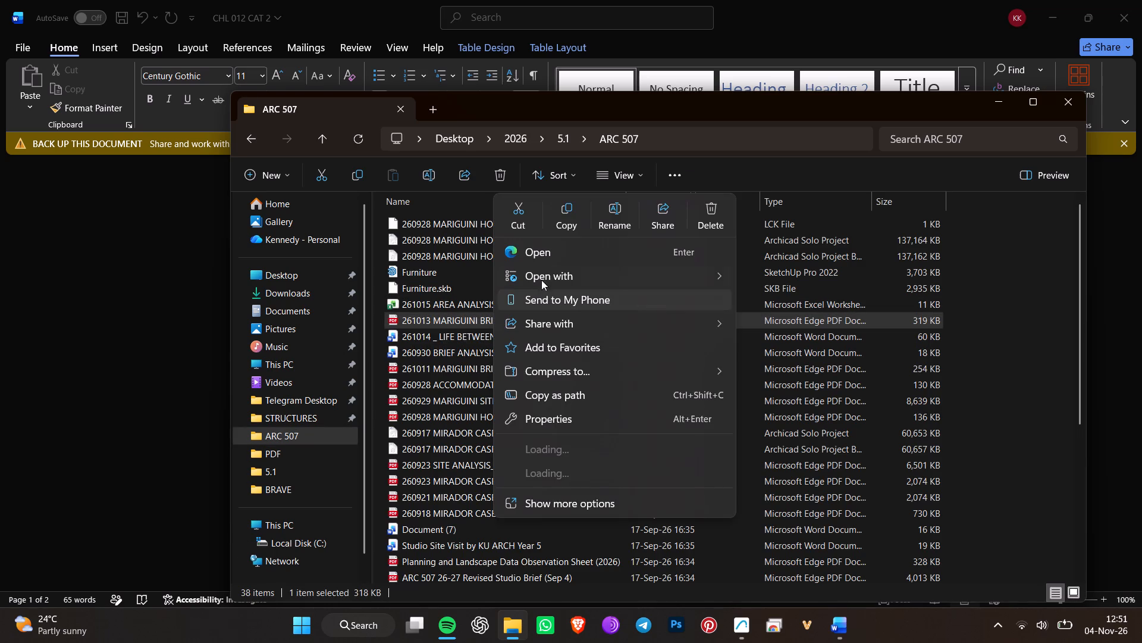
left_click(567, 217)
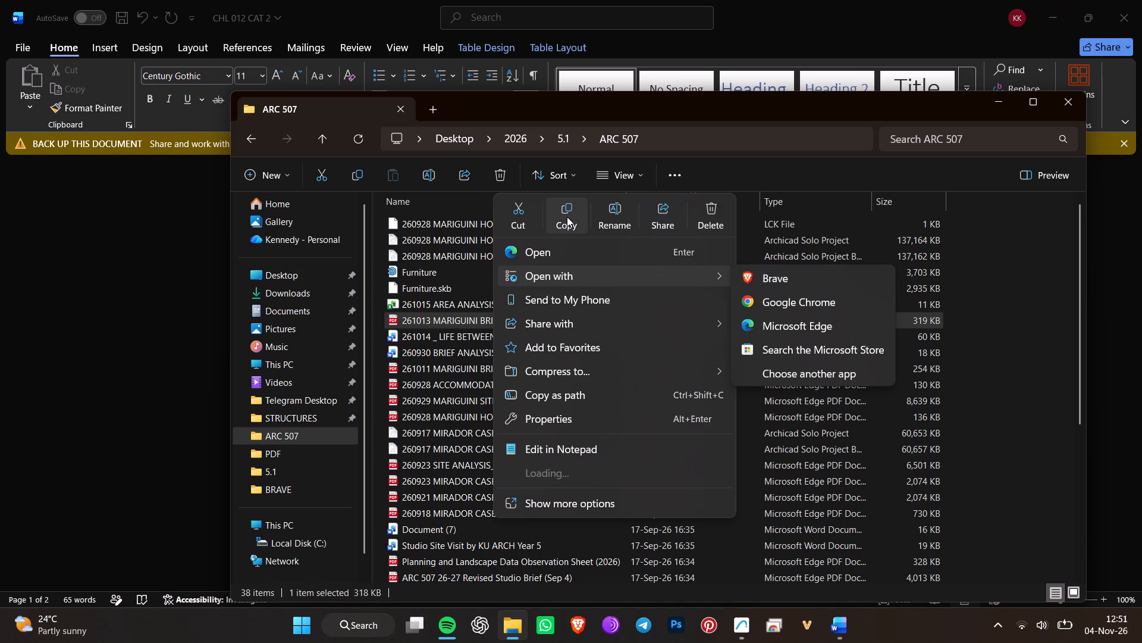
left_click(161, 336)
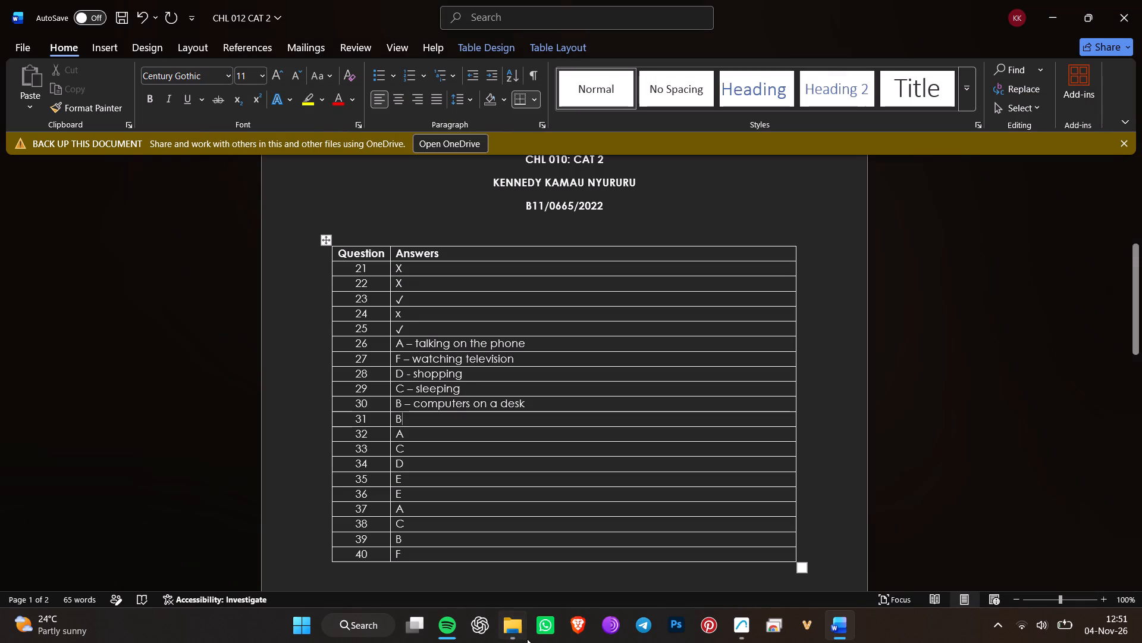
Switch to WhatsApp.
left_click(551, 633)
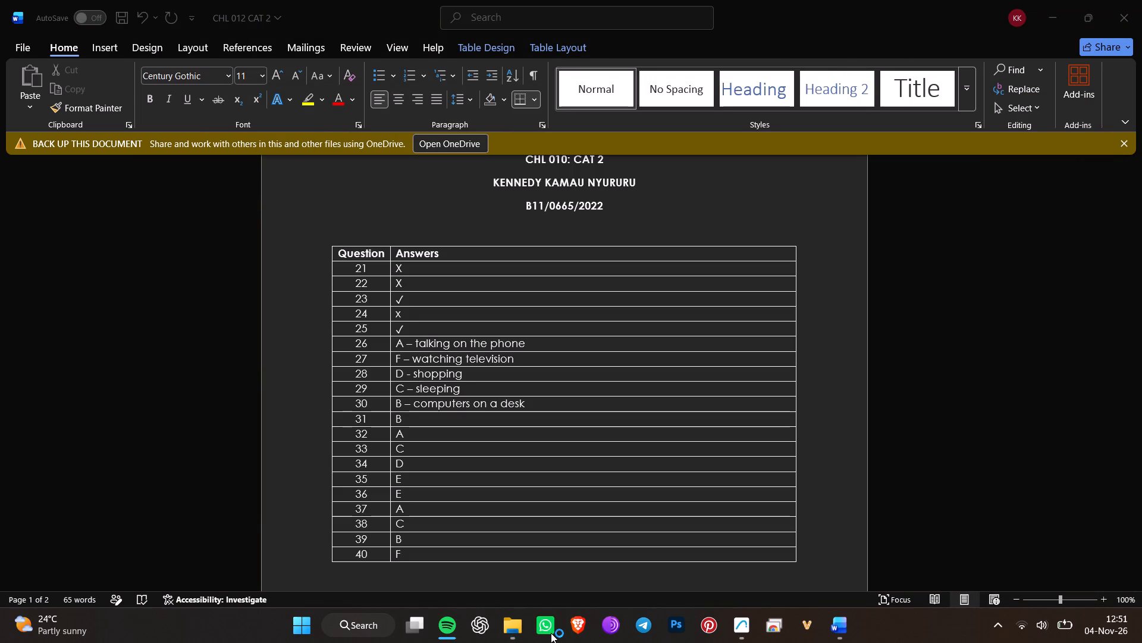
Return to the Word document and place the text cursor after the answer for question 31.
left_click(441, 419)
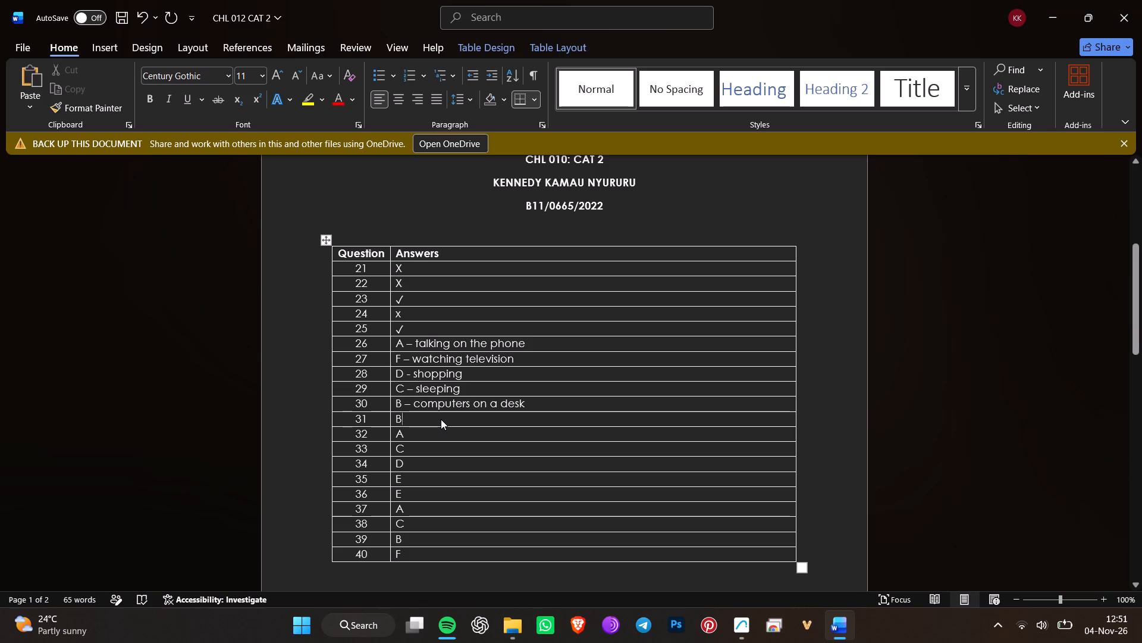
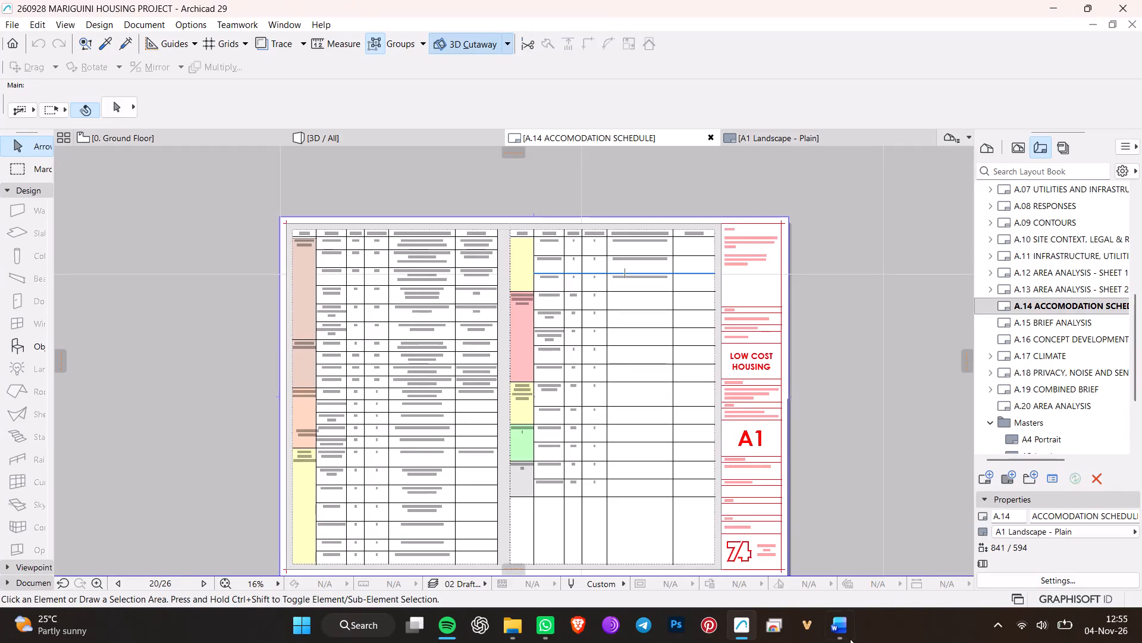
Switch to the CHL 012 CAT 2 document in Word.
left_click(839, 626)
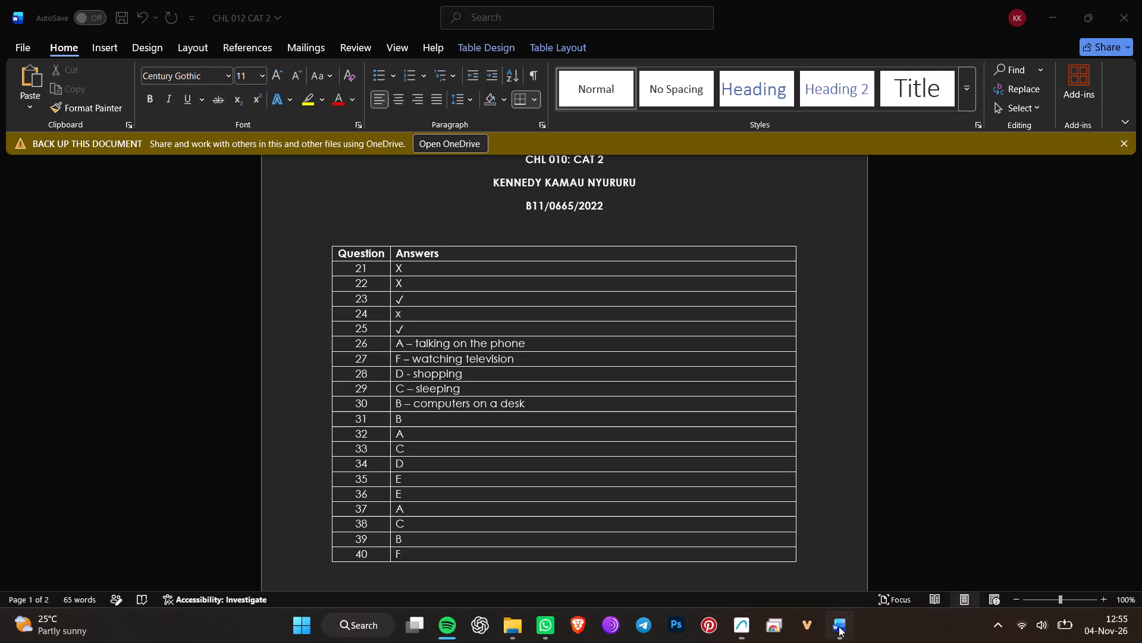
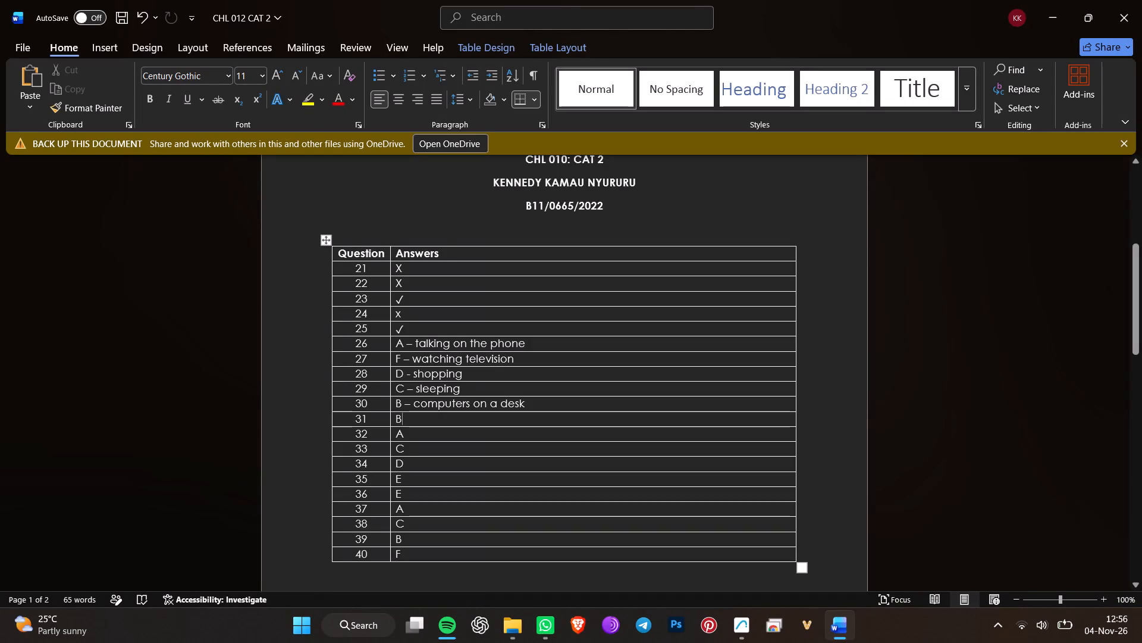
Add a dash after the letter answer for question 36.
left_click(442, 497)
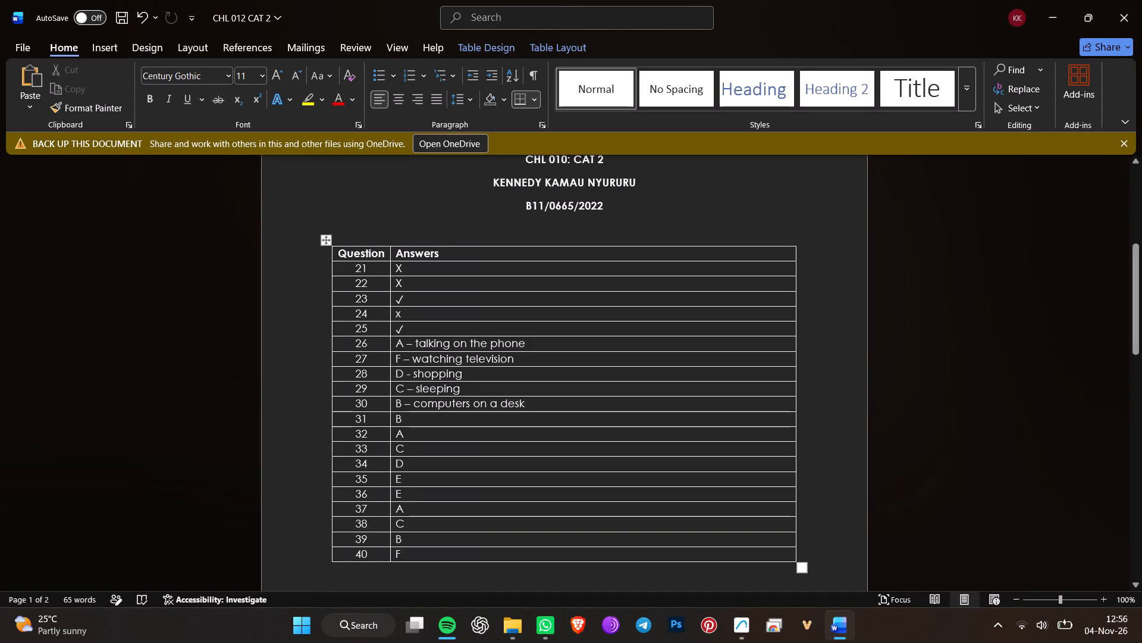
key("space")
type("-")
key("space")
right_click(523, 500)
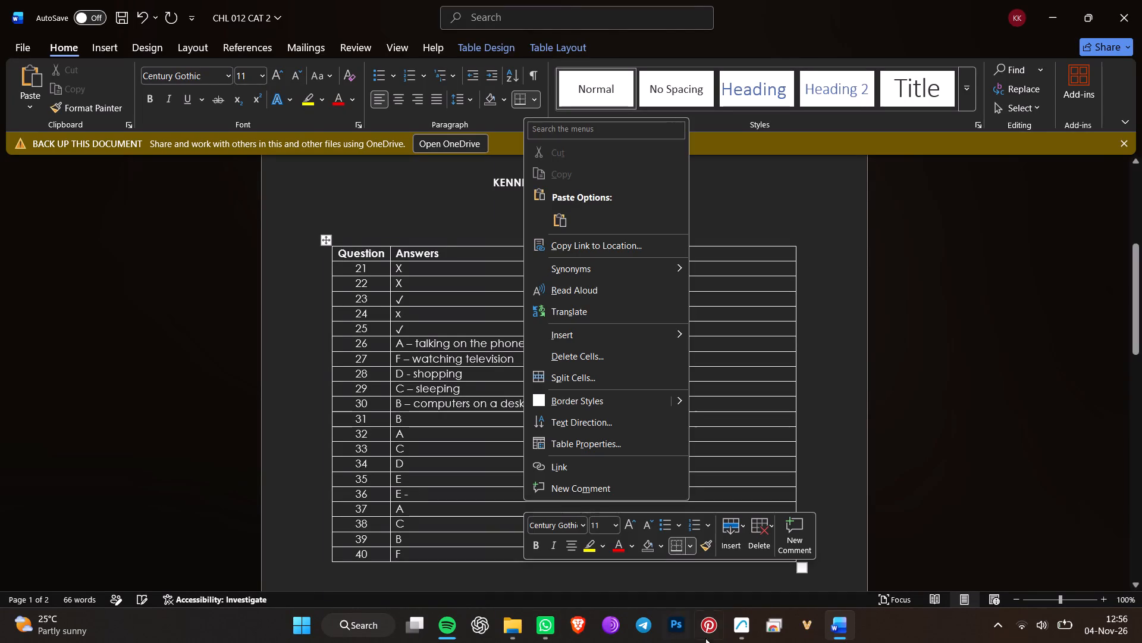
Check the Wi-Fi connection and look through the list of available networks.
left_click(1030, 630)
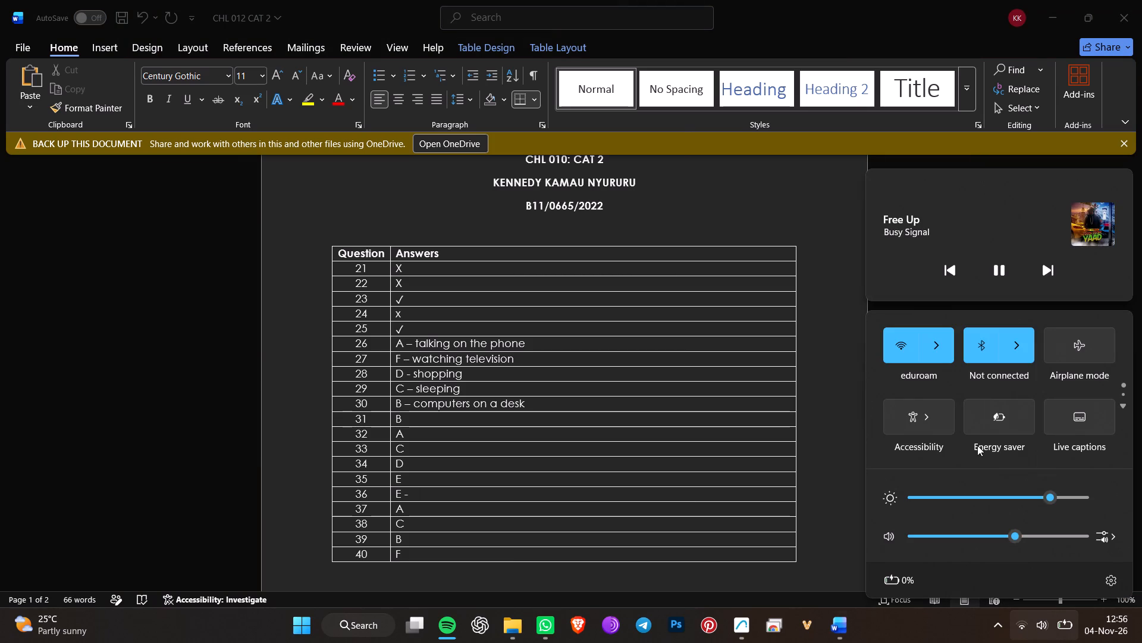
left_click(941, 348)
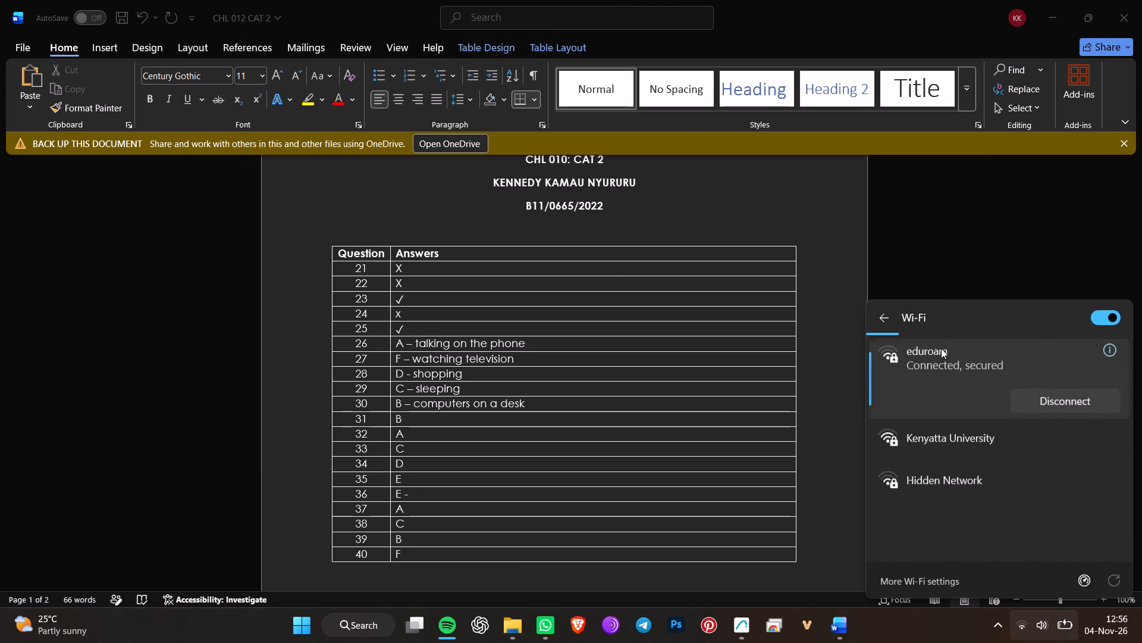
scroll(974, 448, "down", 5)
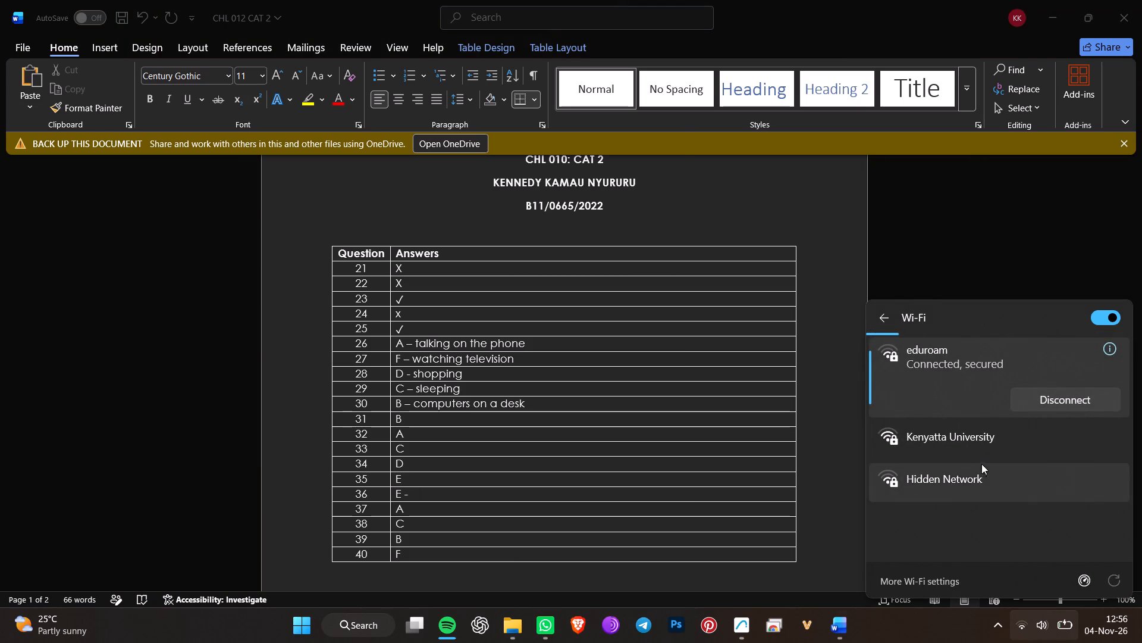
scroll(974, 498, "down", 7)
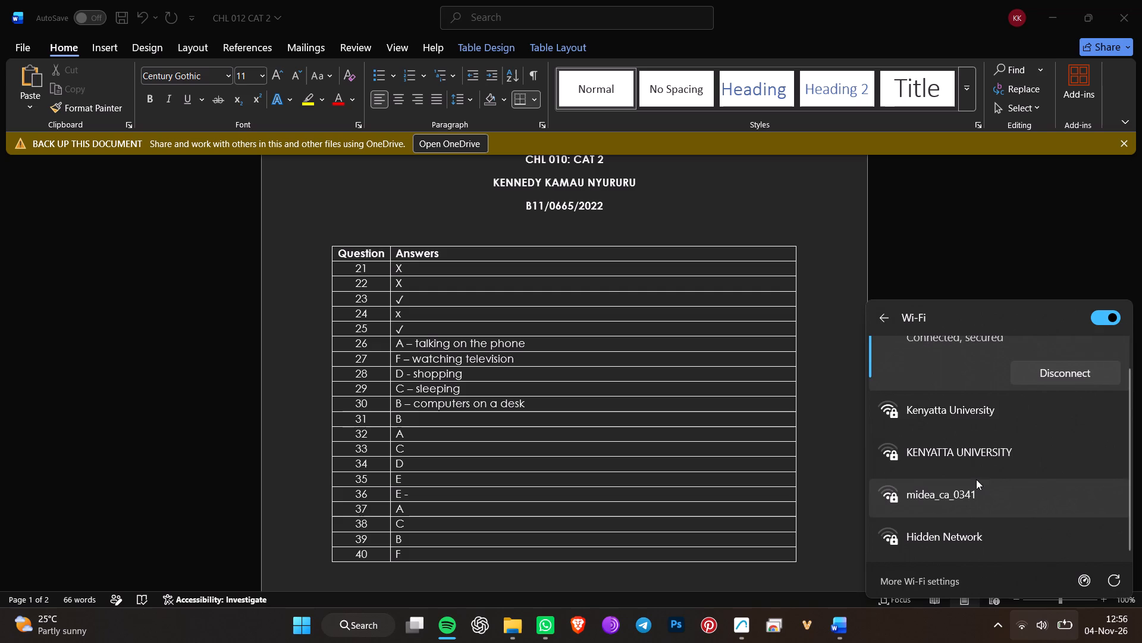
scroll(946, 374, "up", 7)
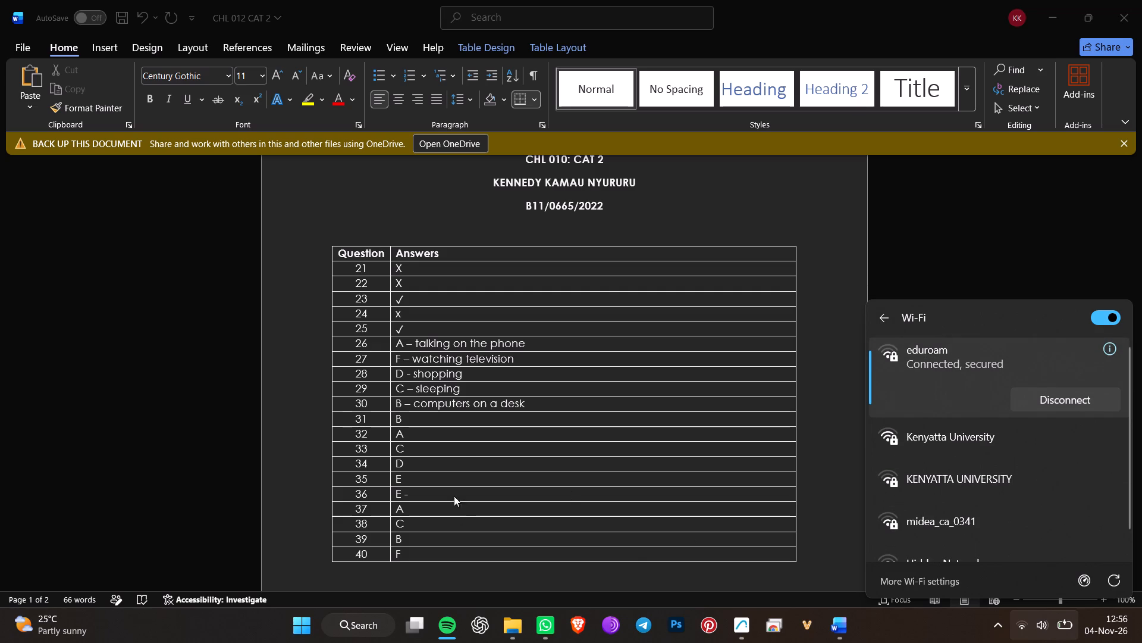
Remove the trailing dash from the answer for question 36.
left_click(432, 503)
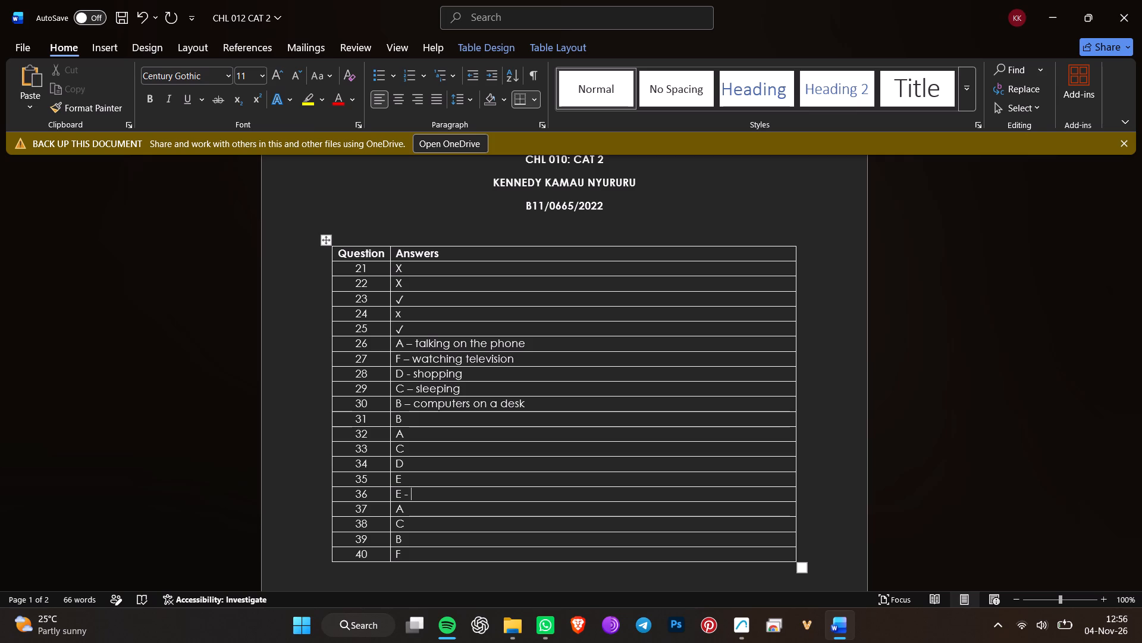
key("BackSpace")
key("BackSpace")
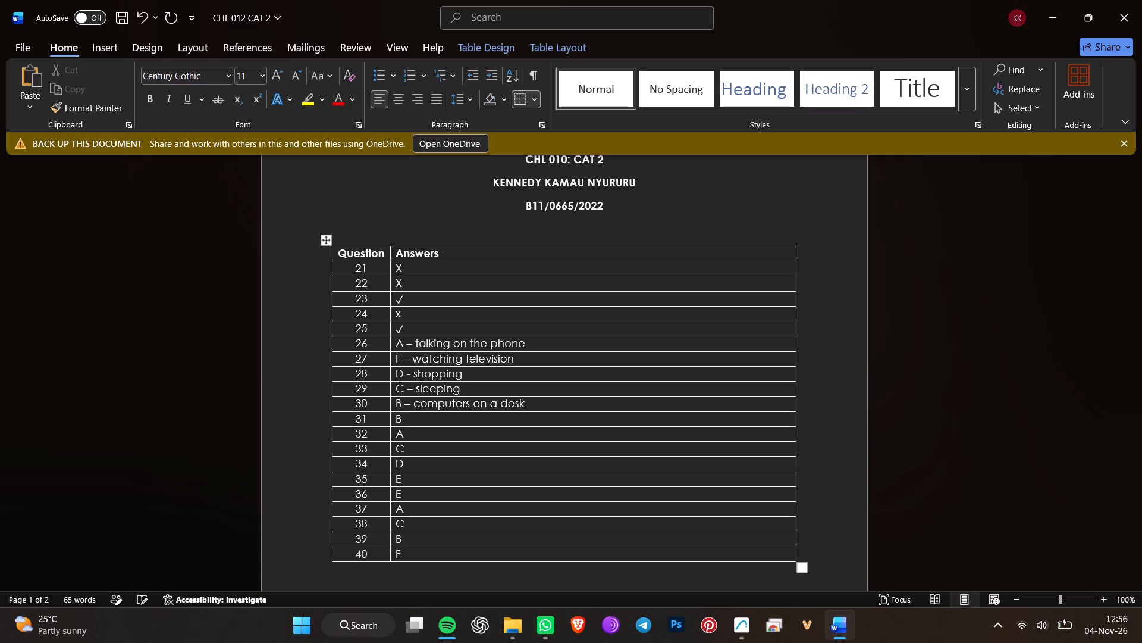
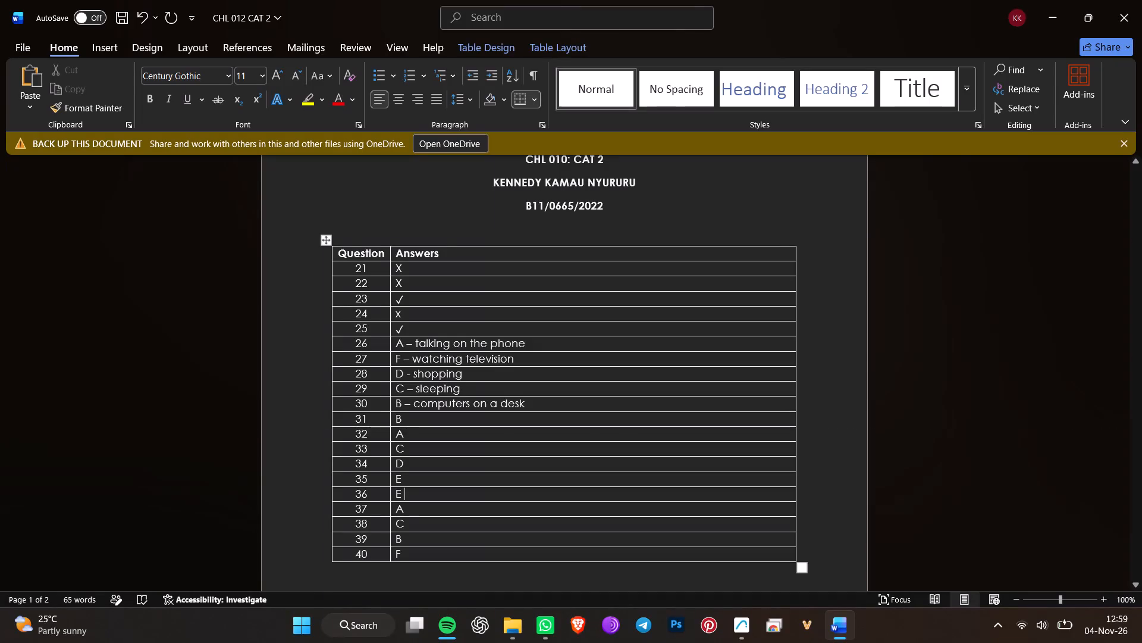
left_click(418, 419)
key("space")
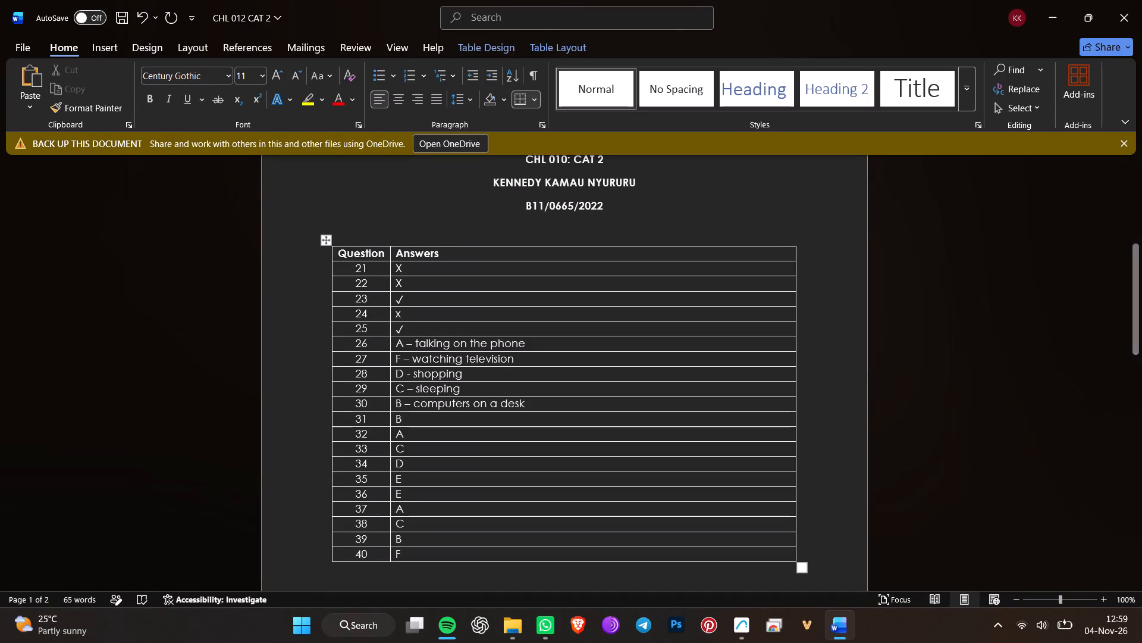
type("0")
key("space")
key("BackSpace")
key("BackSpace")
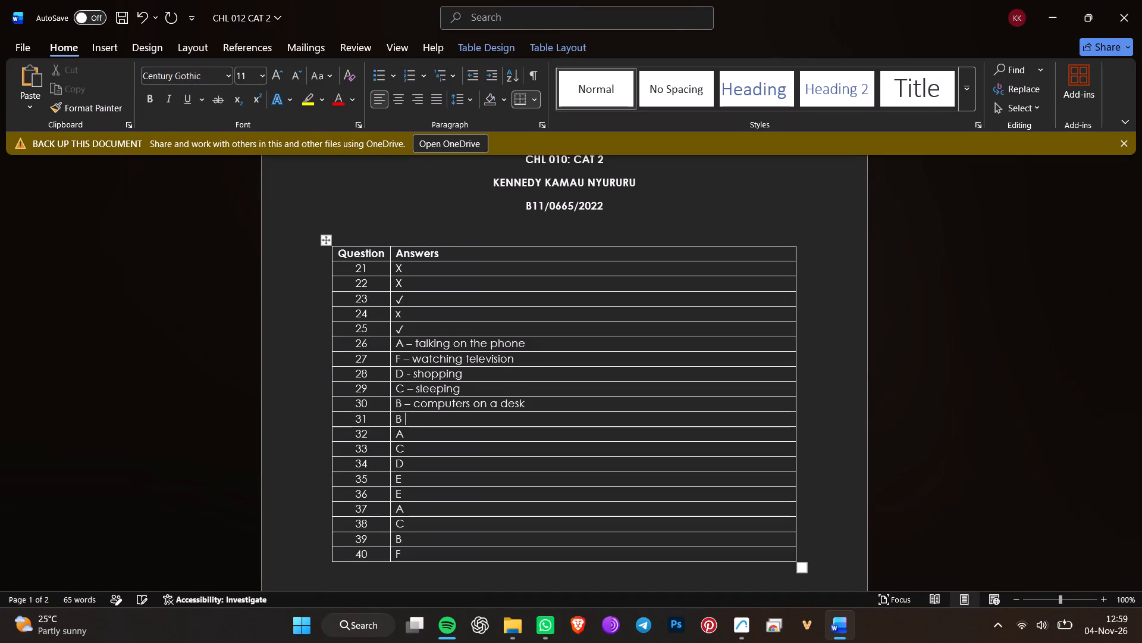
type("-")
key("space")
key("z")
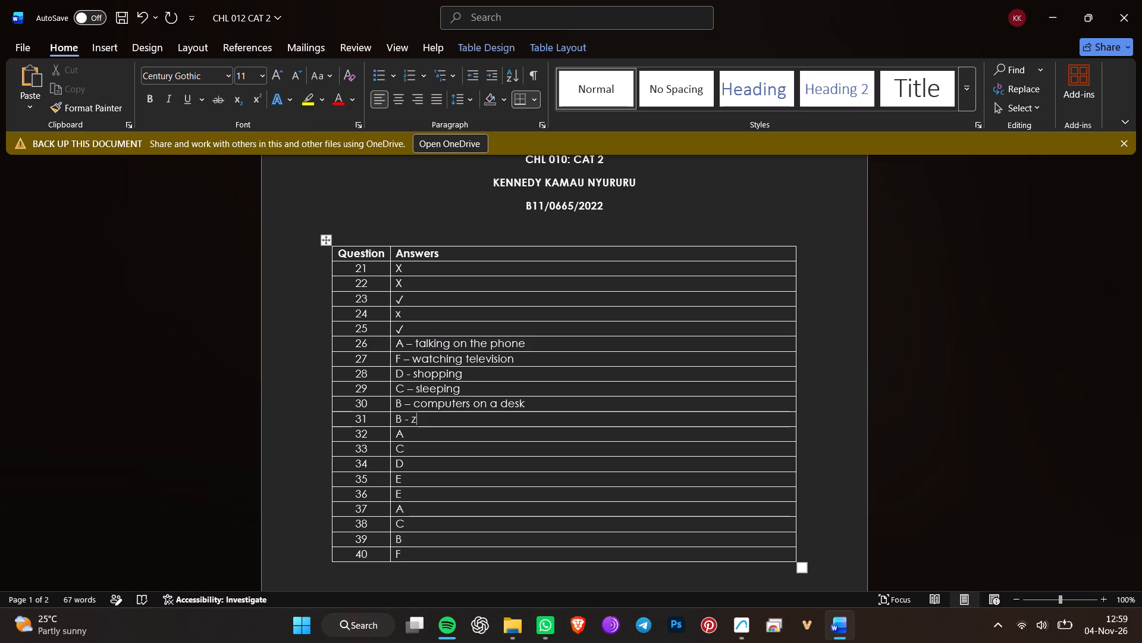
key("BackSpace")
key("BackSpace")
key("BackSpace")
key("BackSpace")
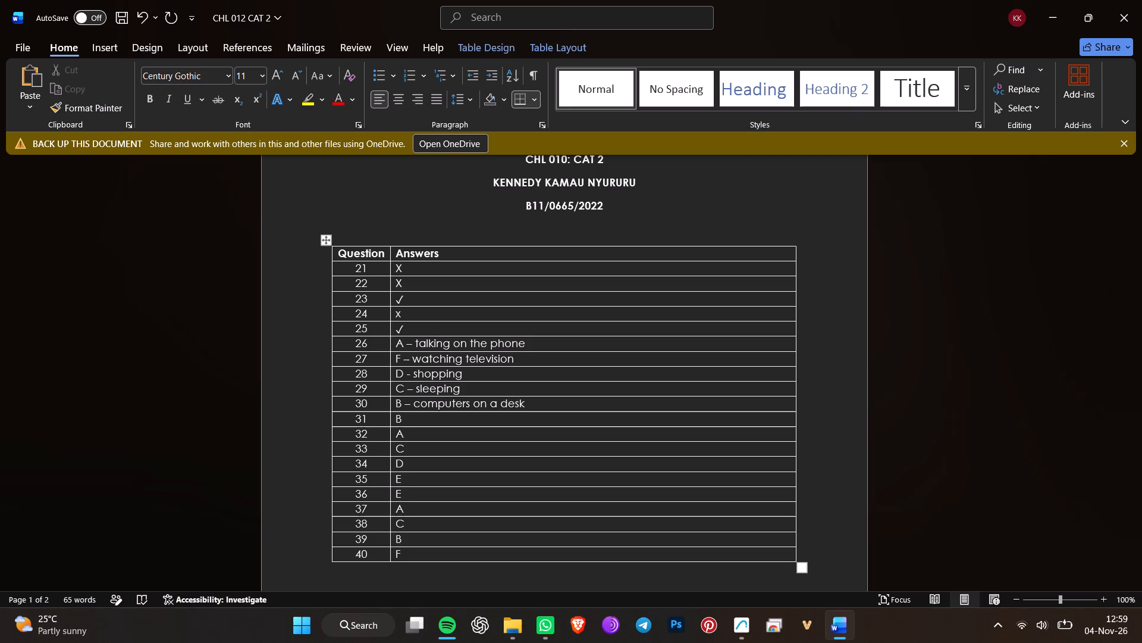